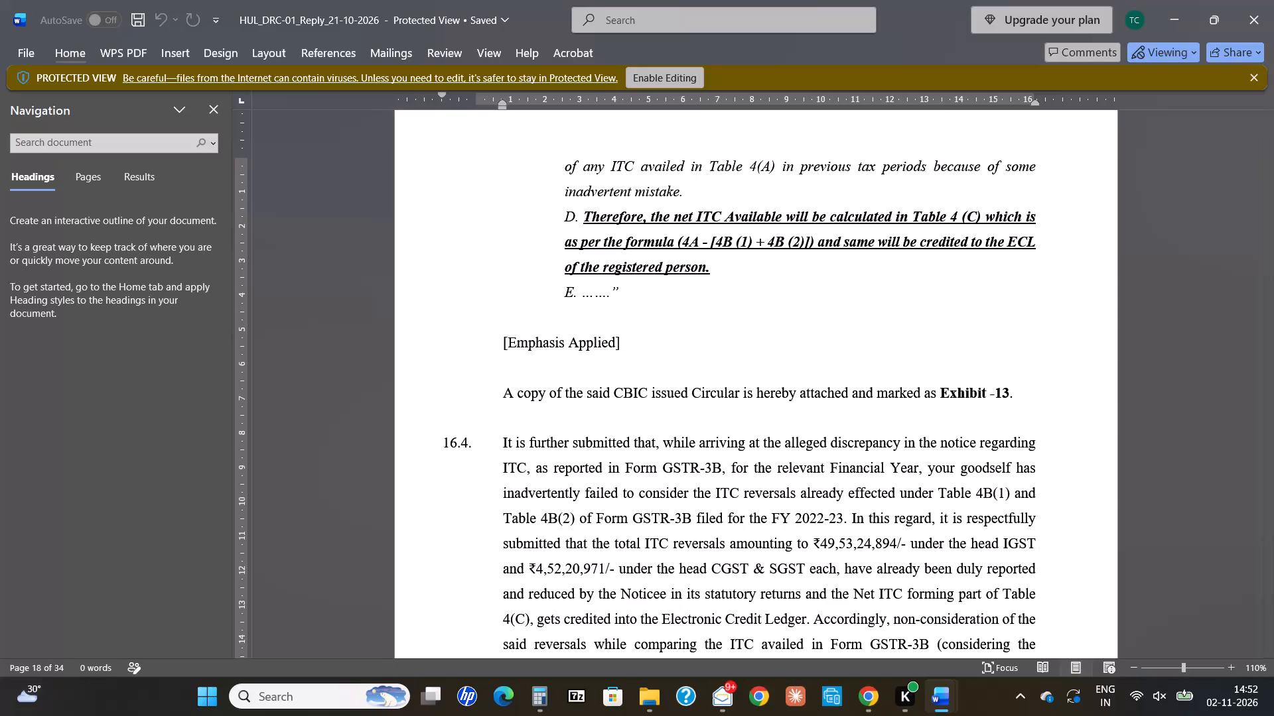
Read paragraphs 16.4 and 16.5 of the DRC-01 reply on ITC reversals under Table 4B and the GST Portal comparison report.
key(Down)
key(Down)
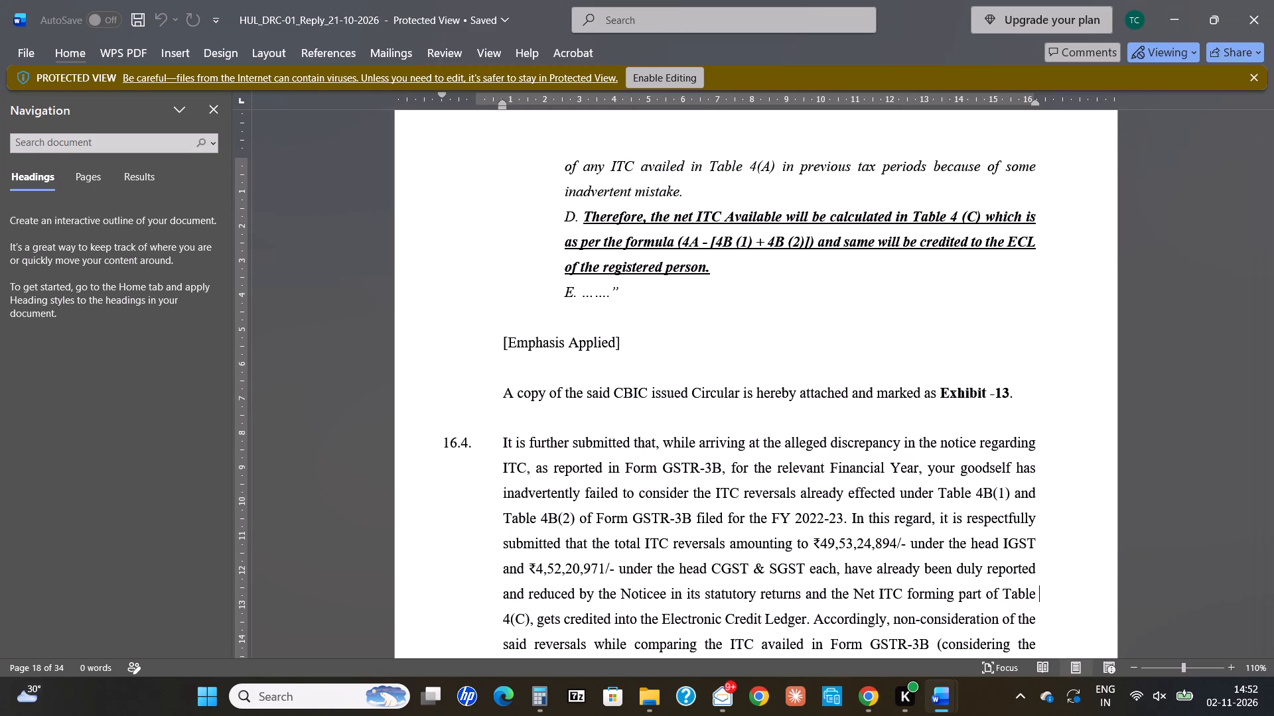
key(Down)
key(Down)
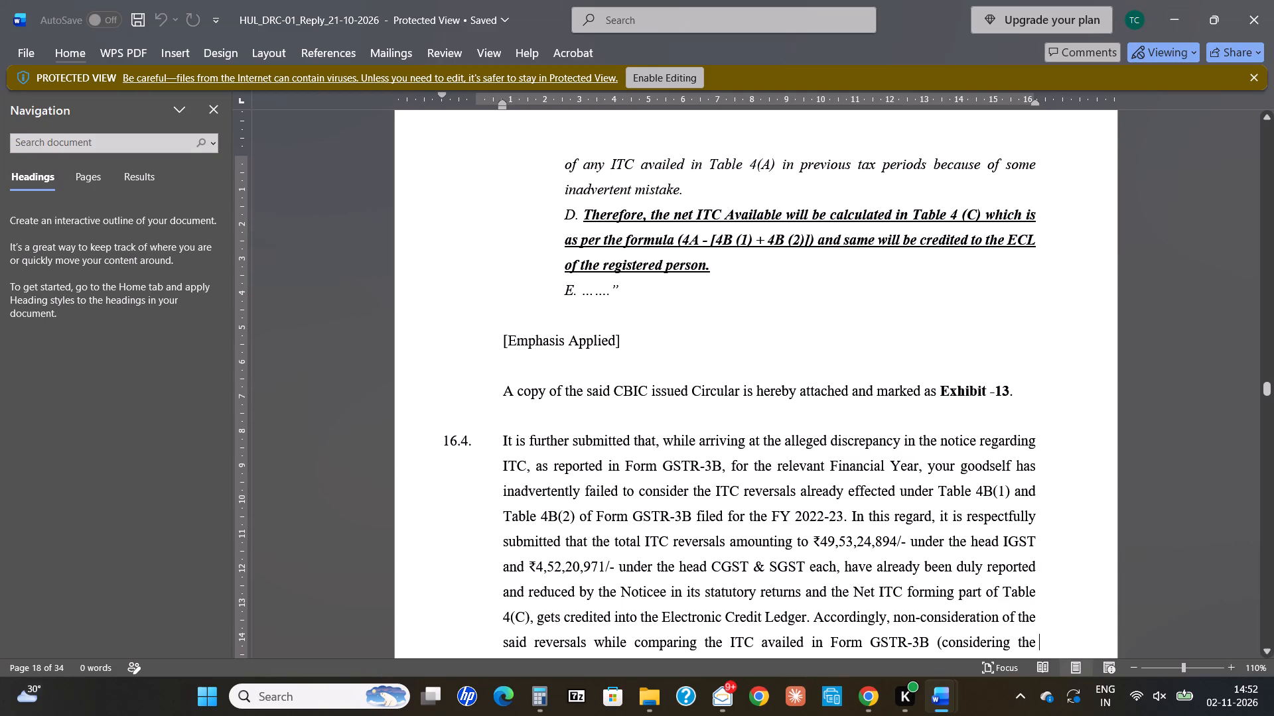
key(Down)
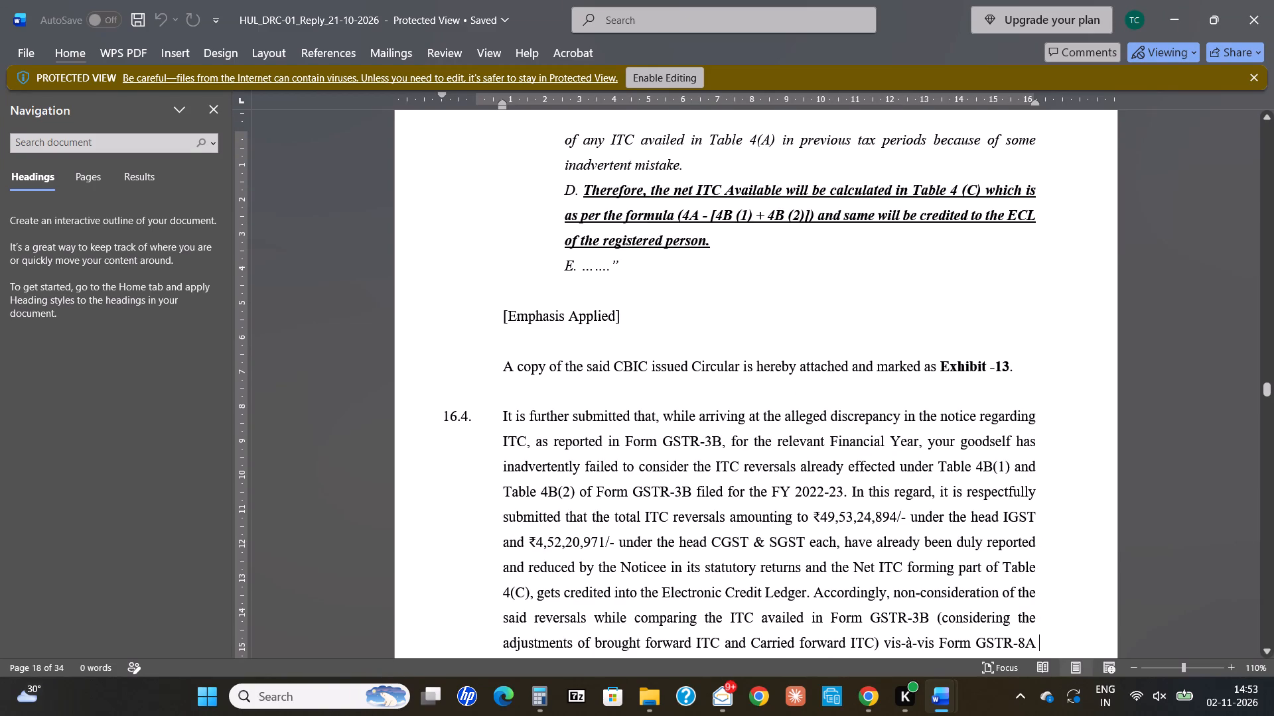
key(Down)
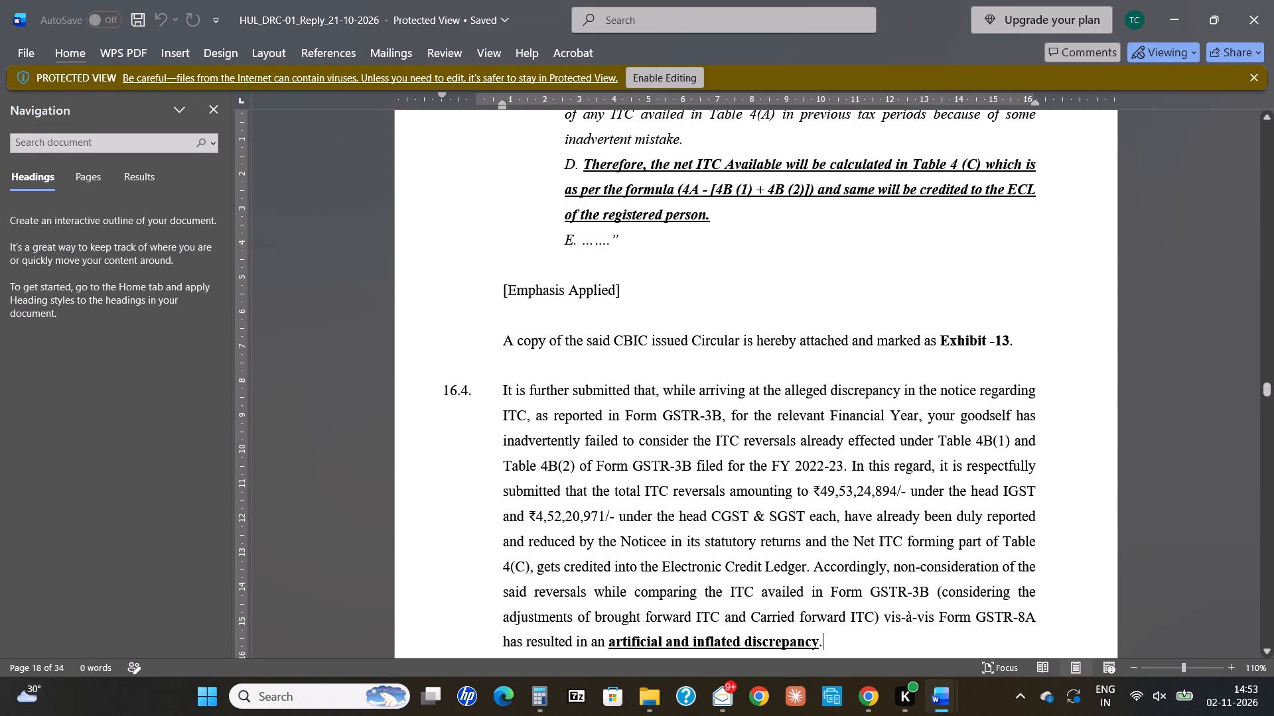
key(Down)
key(Down)
key(Down)
key(Up)
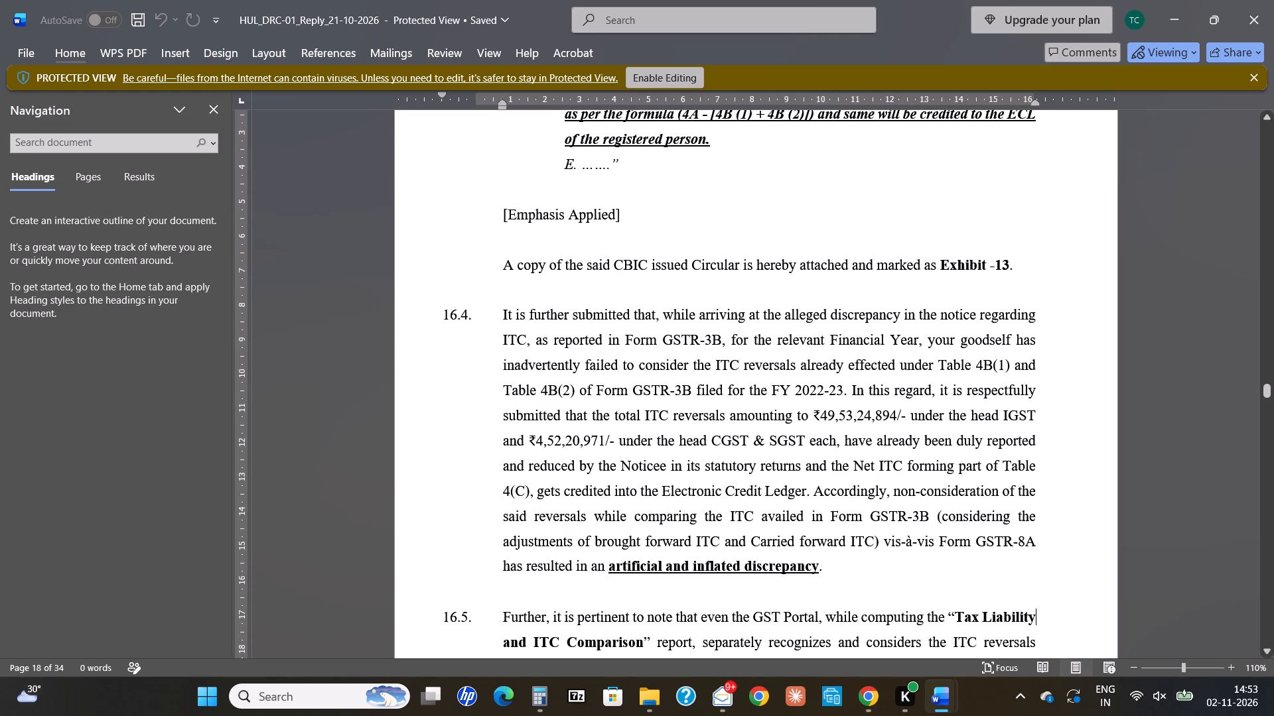
key(Down)
key(Up)
key(Down)
key(Down)
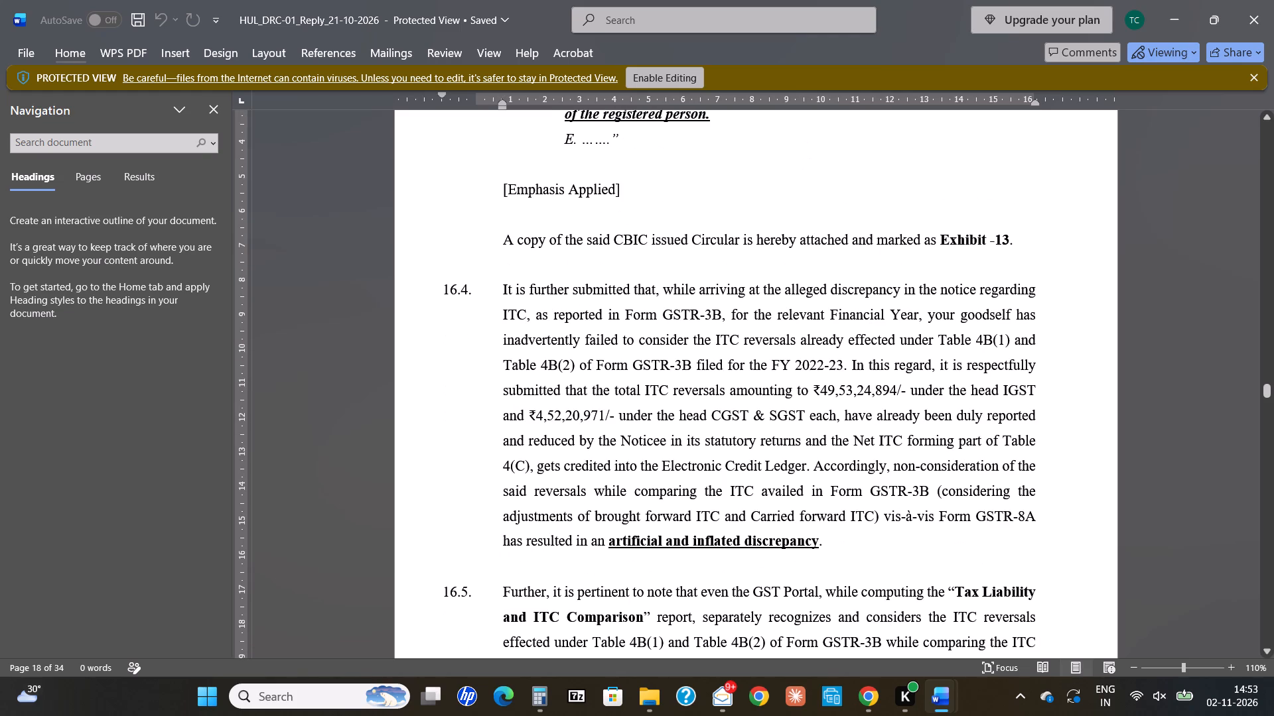
key(Down)
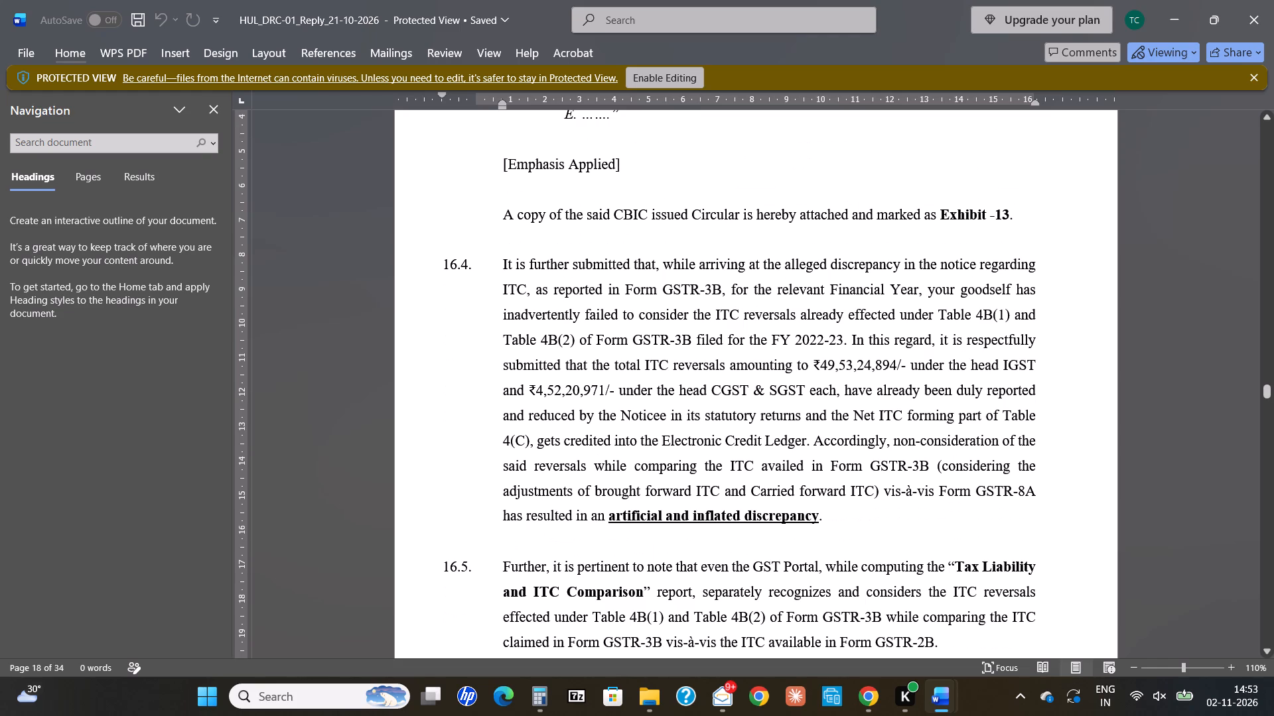
key(Down)
key(Down)
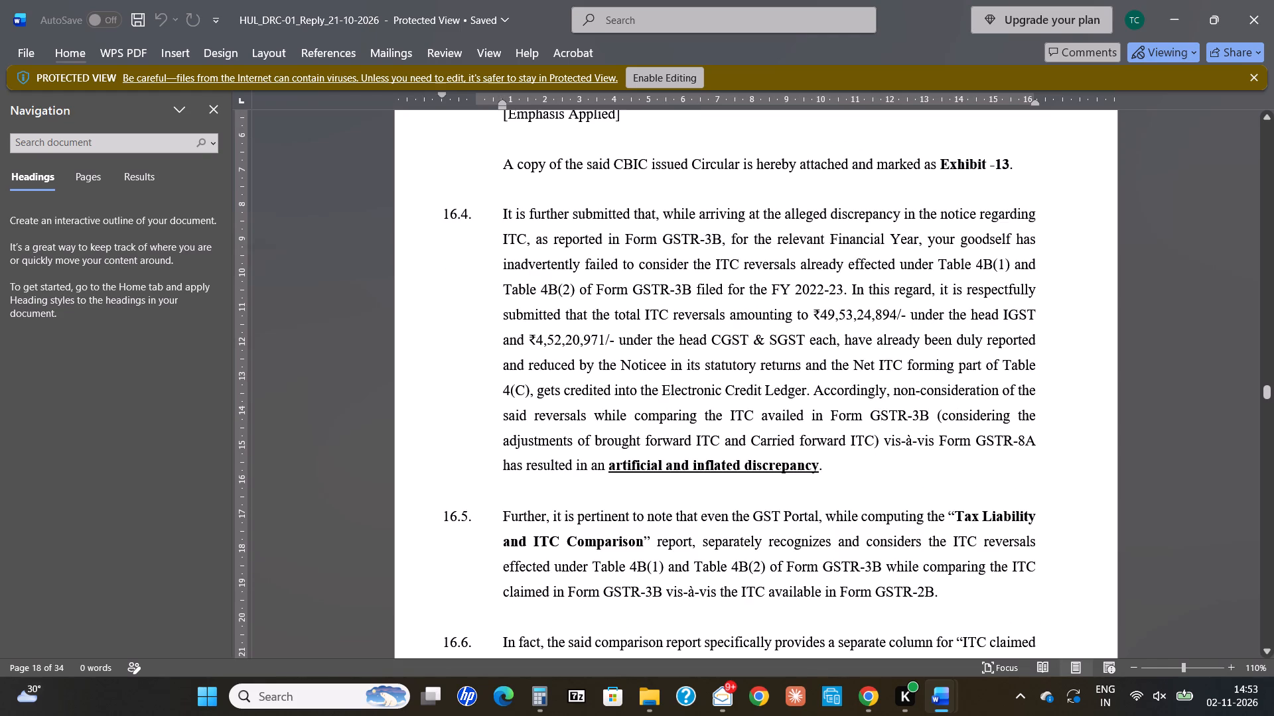
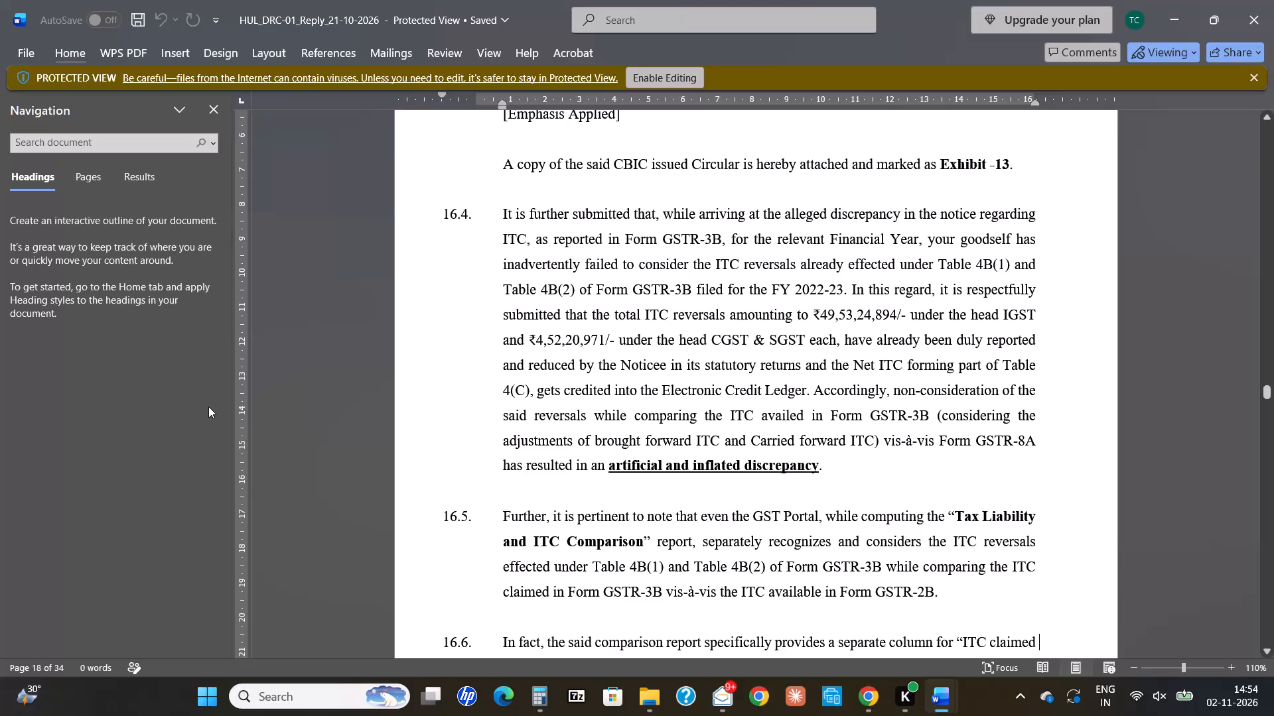
Read paragraphs 16.6 and 16.7 on the Tax Liability and ITC comparison report, Exhibit-14 and the non-considered Table 4B reversals.
key(Down)
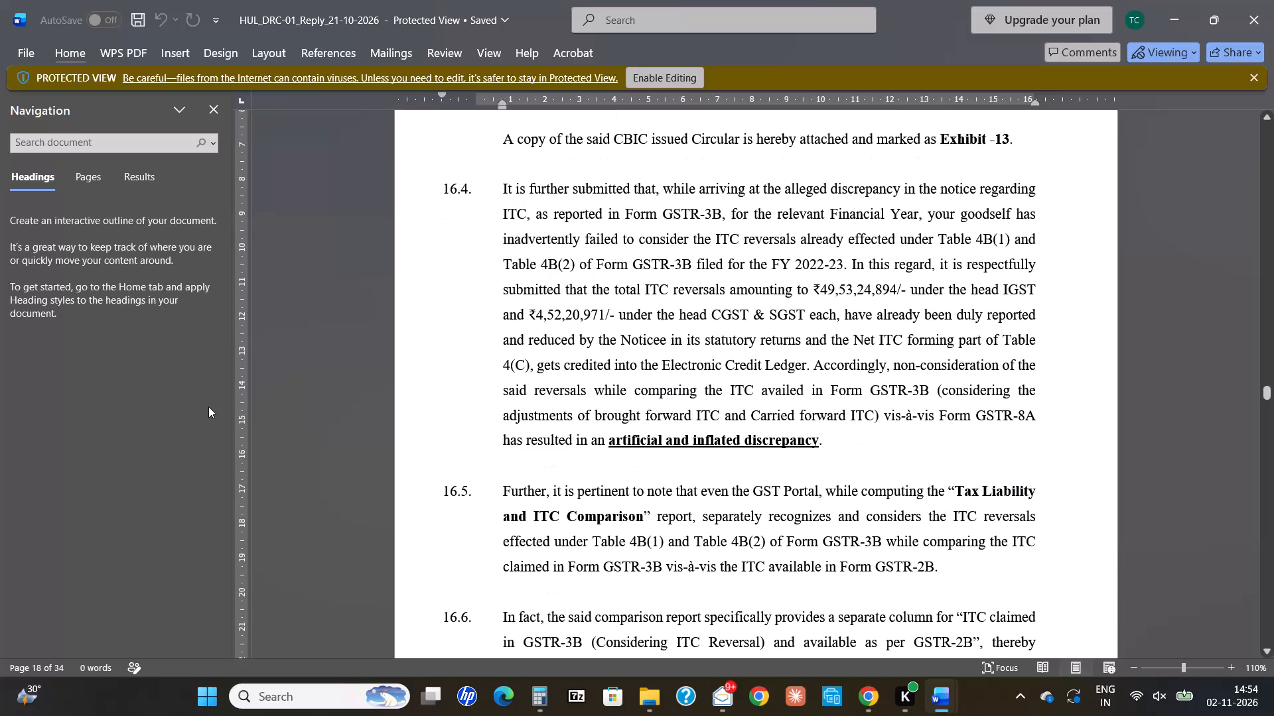
key(Down)
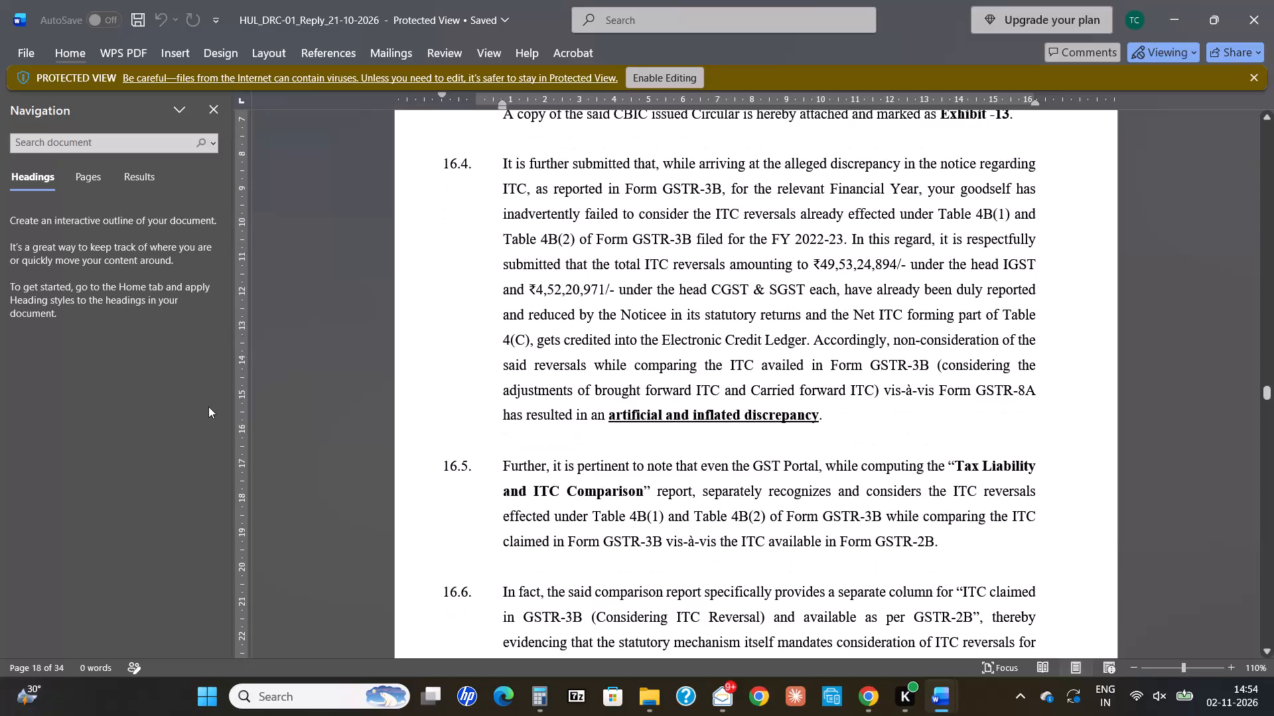
key(Down)
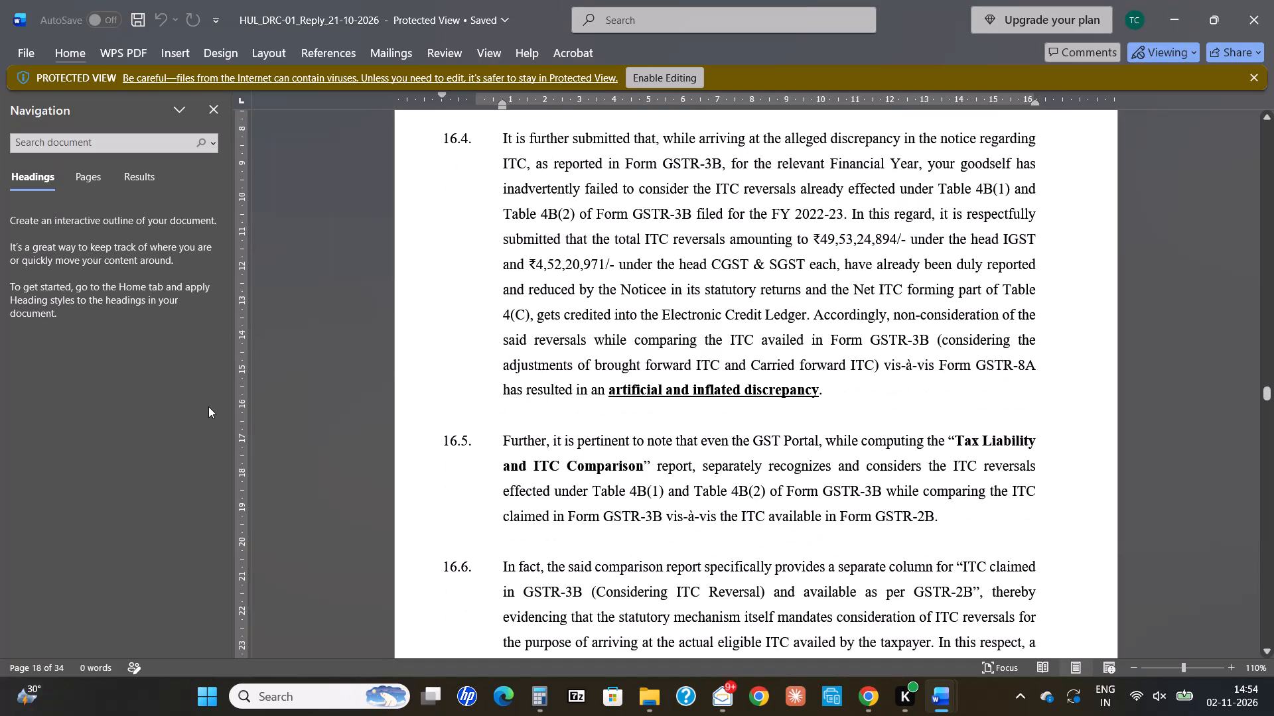
key(Down)
key(Down)
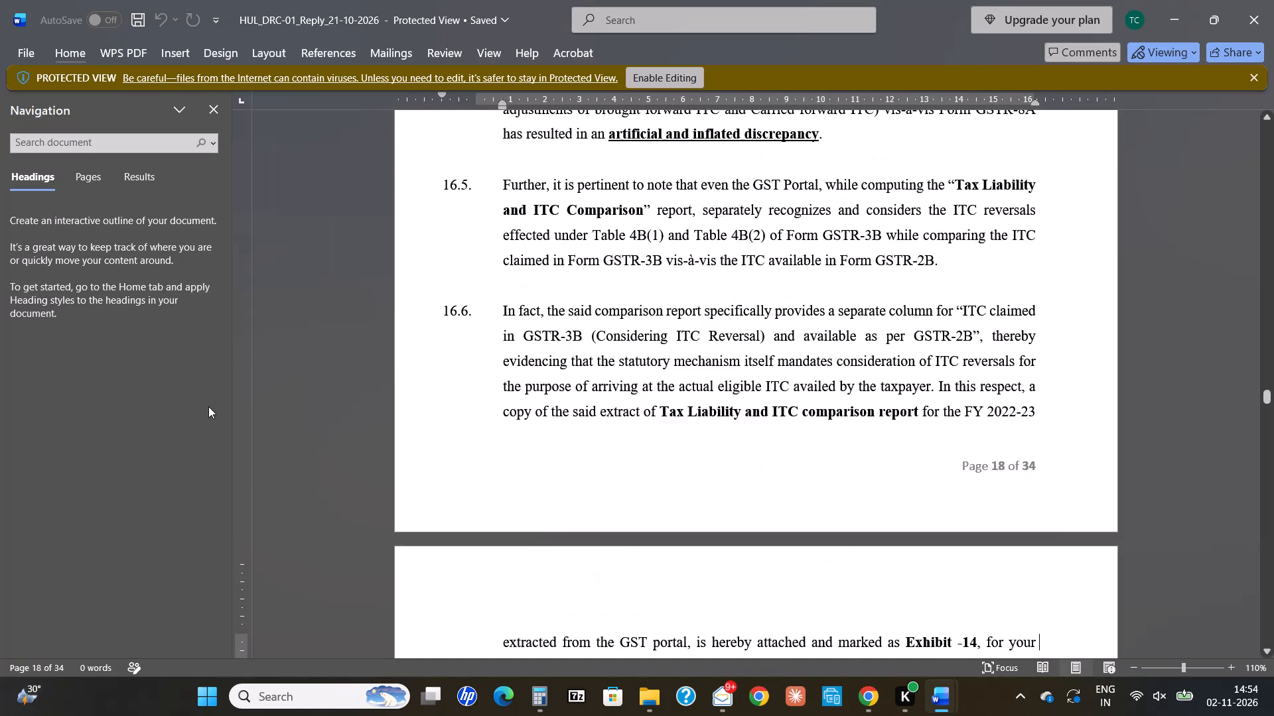
key(Down)
key(Down)
key(Down)
key(Down)
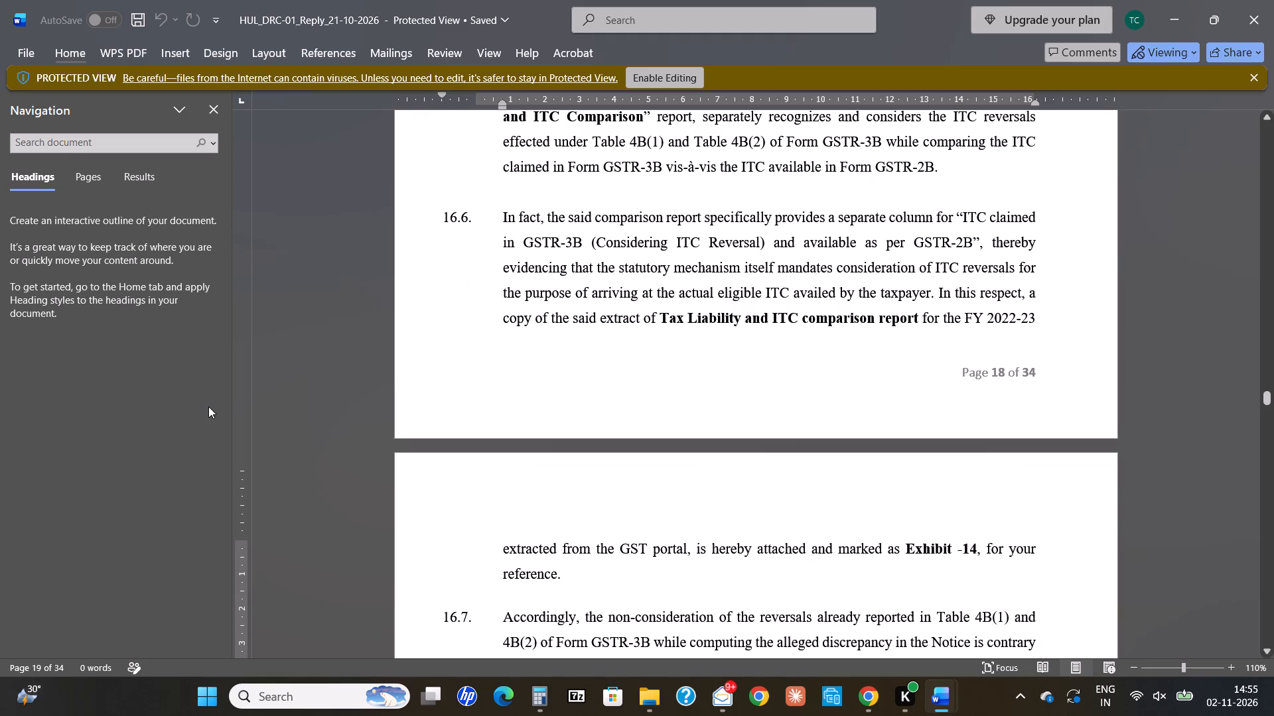
key(Down)
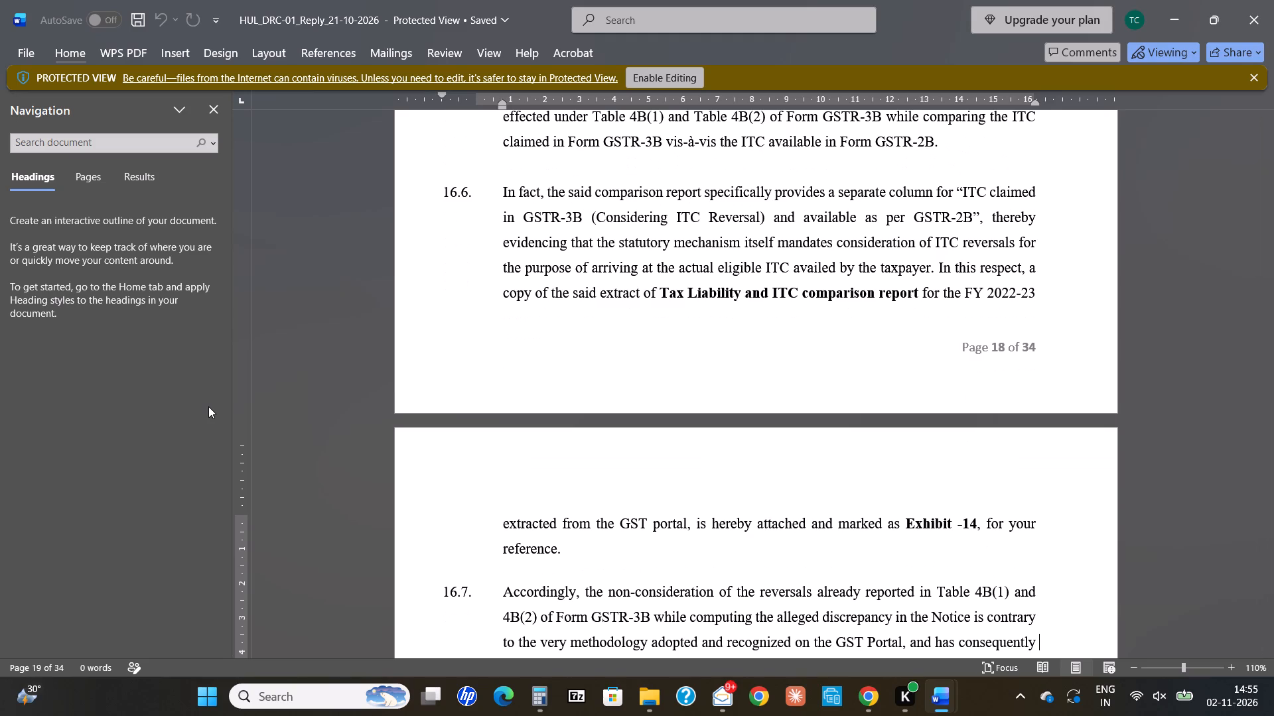
key(Down)
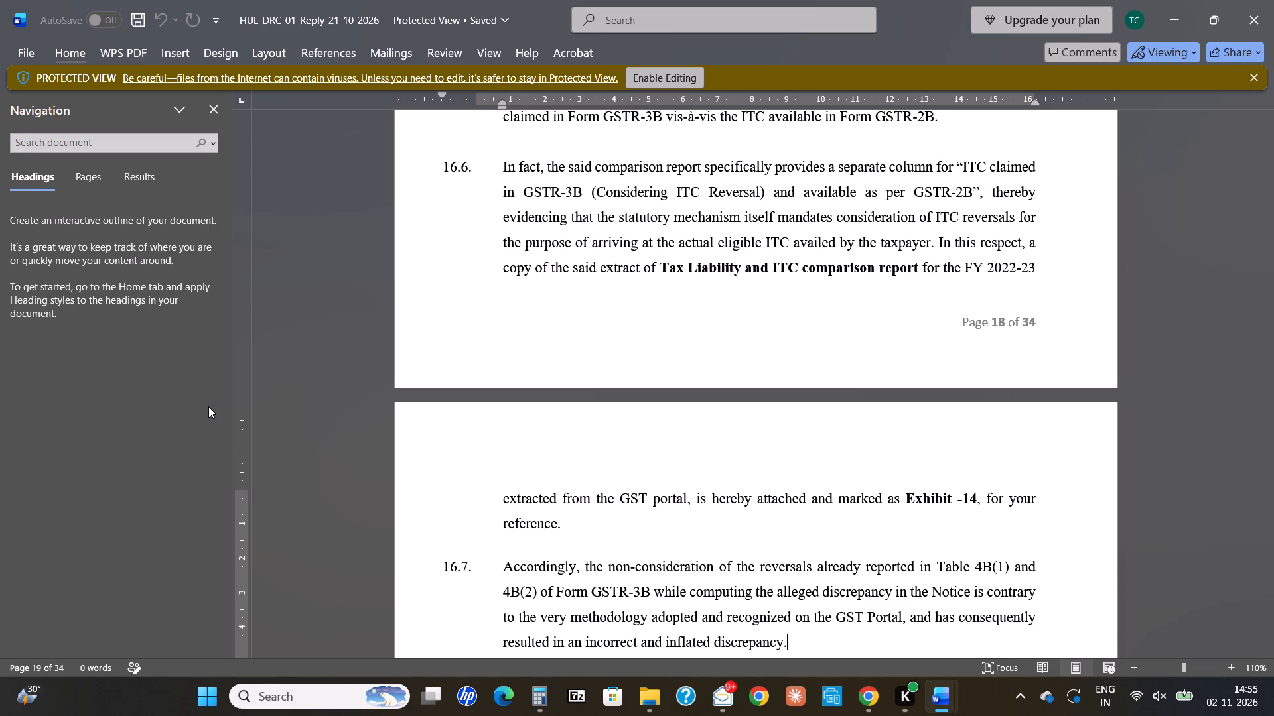
key(Down)
key(Down)
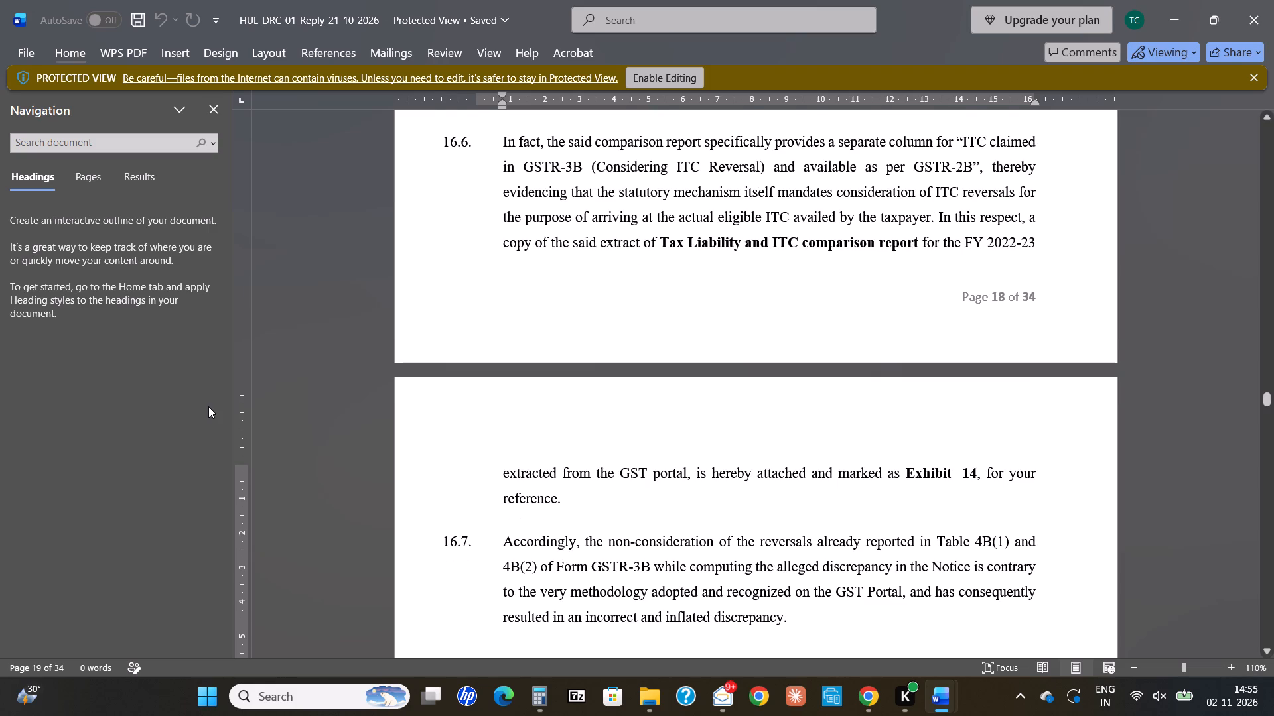
Read heading 17.0 and paragraph 17.1 on availing ITC in compliance with Section 16(2) of the CGST Act, 2017.
key(Down)
key(Down)
key(Up)
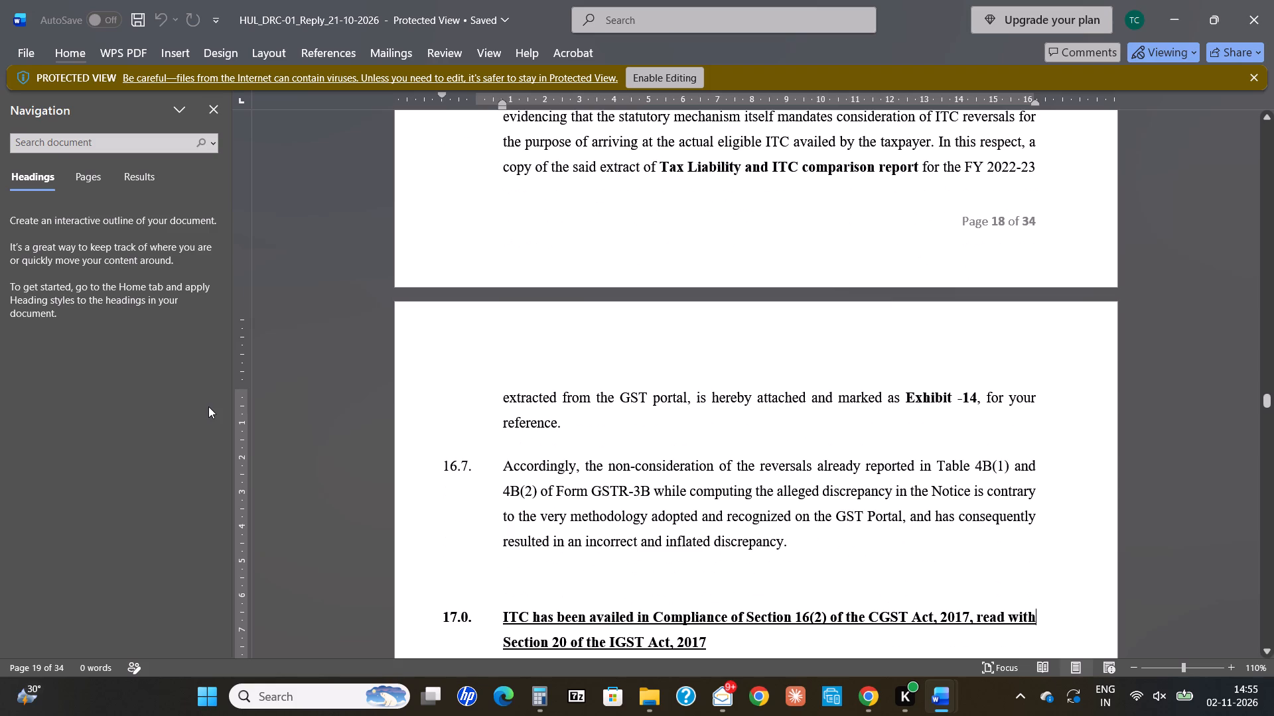
key(Down)
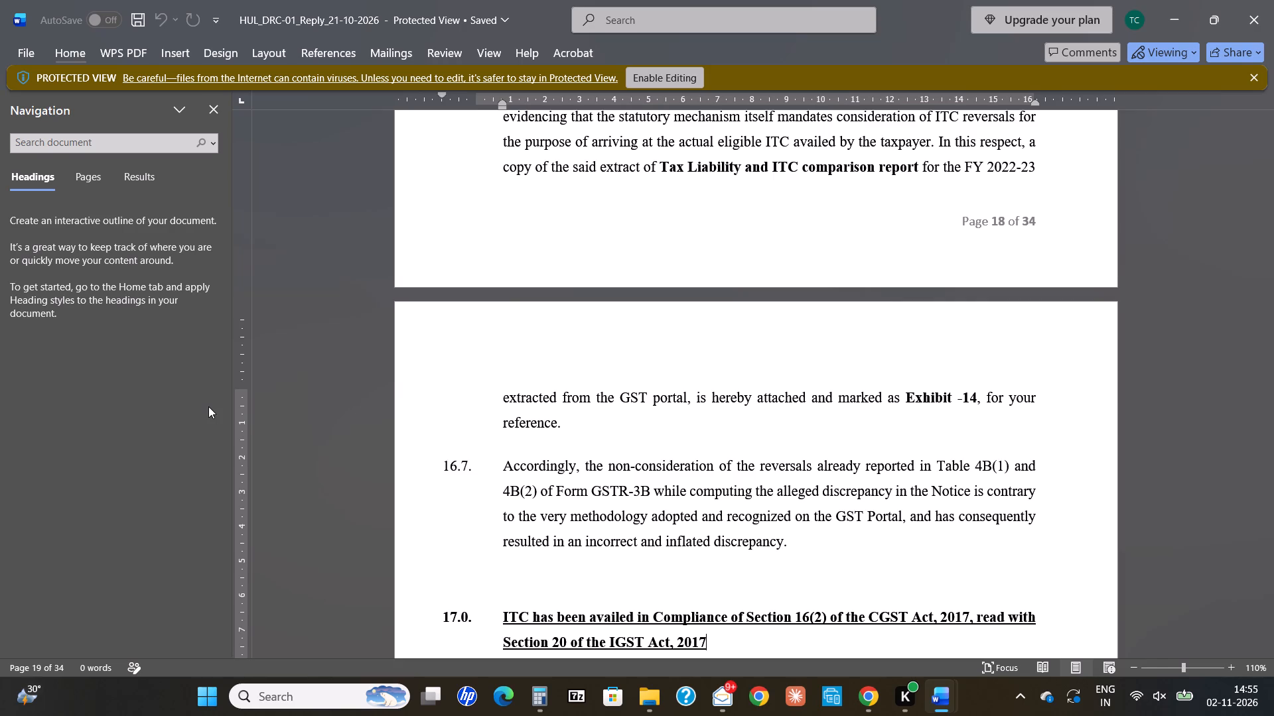
key(Down)
key(Down)
key(Down)
key(Down)
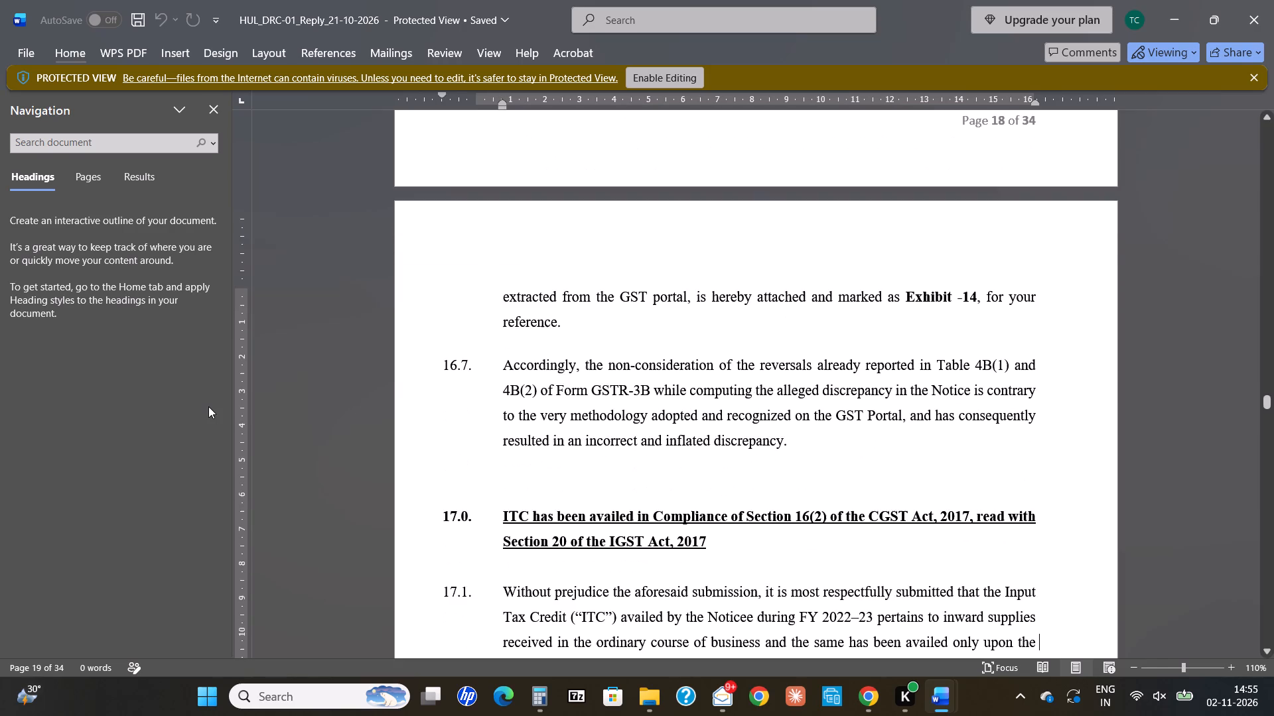
key(Down)
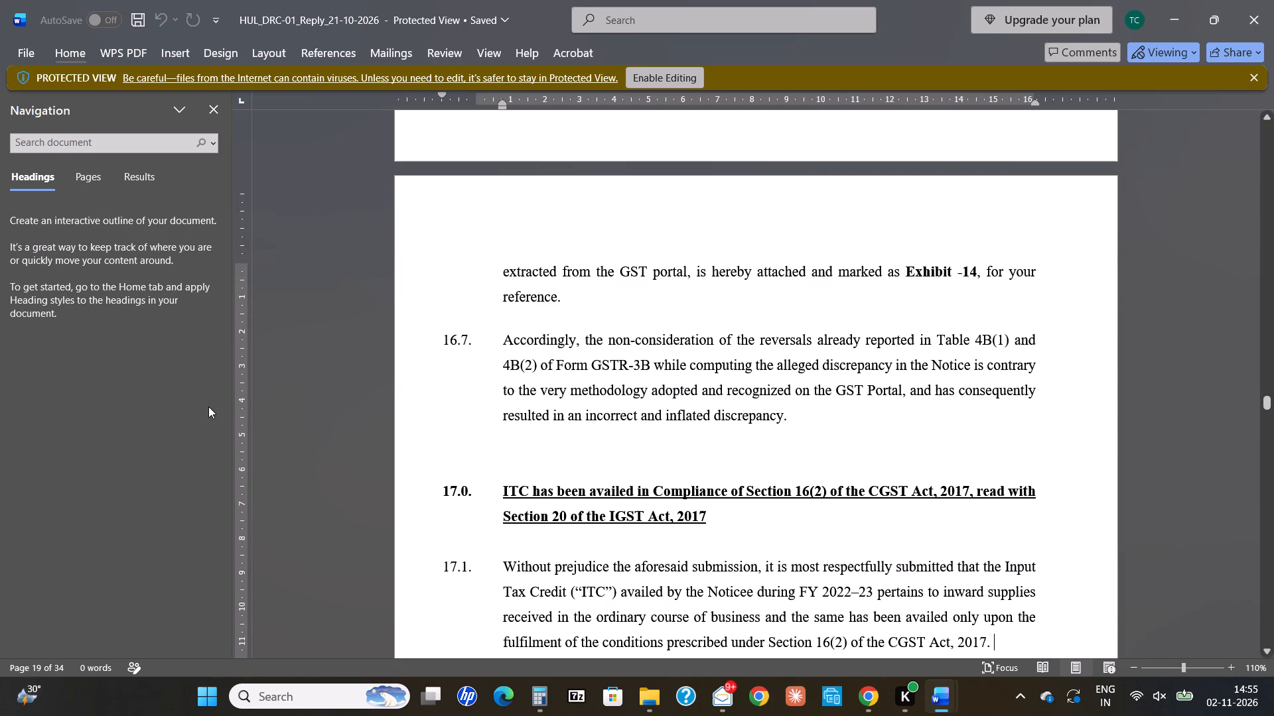
key(Down)
key(Down)
key(Down)
key(Down)
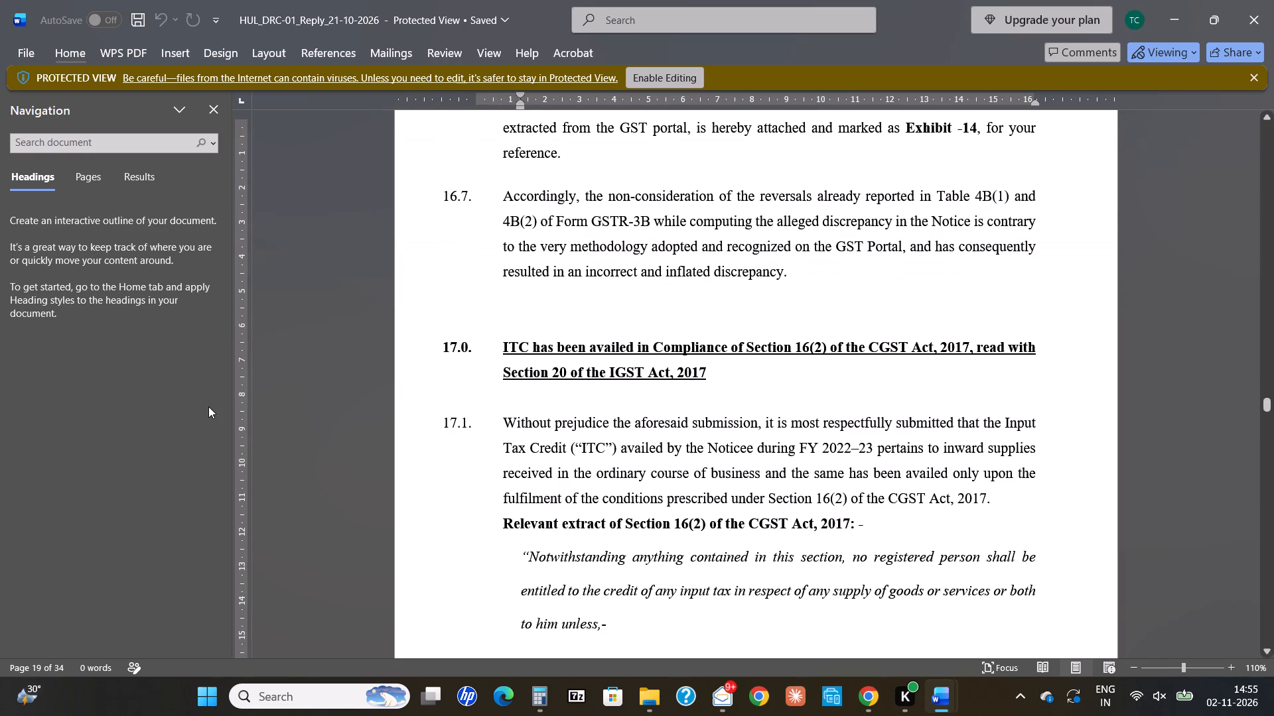
Skim the quoted extract of Section 16(2) of the CGST Act through clause (d).
key(Down)
key(Down)
key(Down)
key(Down)
key(Down)
key(Down)
key(Down)
key(Down)
key(Down)
key(Down)
key(Down)
key(Down)
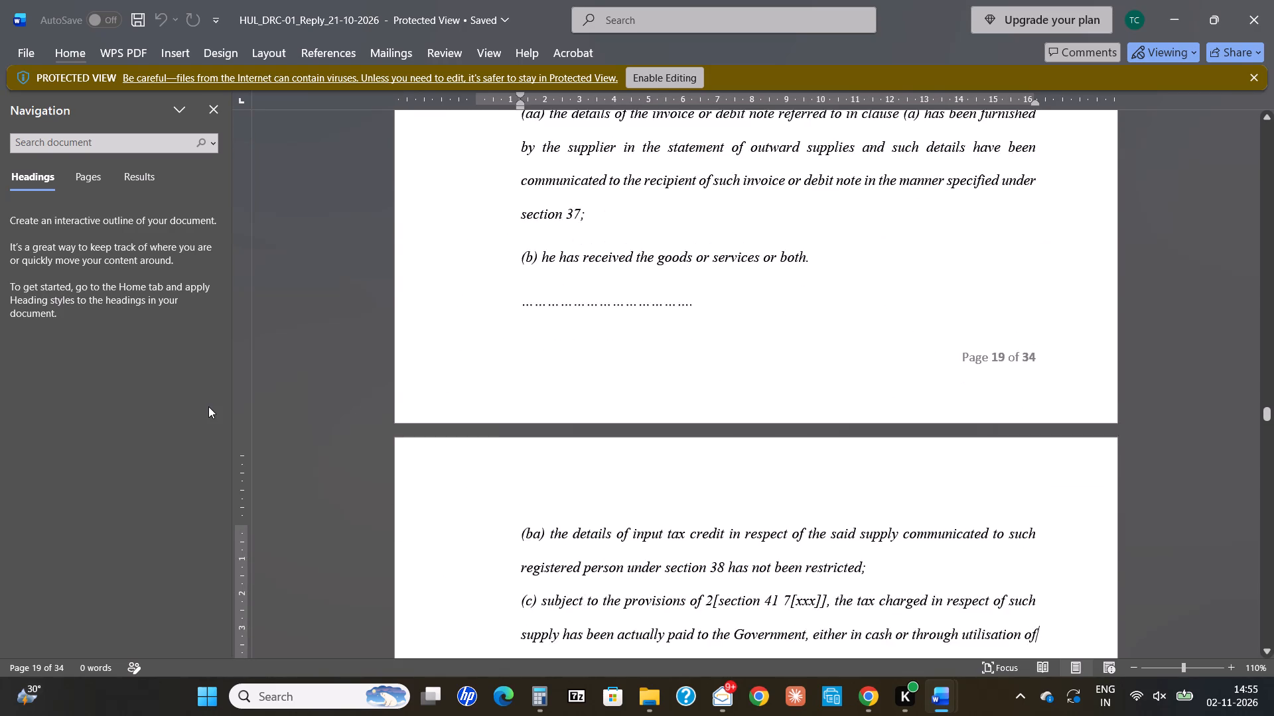
key(Down)
key(Down)
key(Down)
Read the bulleted submissions on meeting the Section 16(2) conditions and paragraph 17.2 on the Input Tax Credit Register, up to paragraph 17.3.
key(Down)
key(Down)
key(Down)
key(Down)
key(Down)
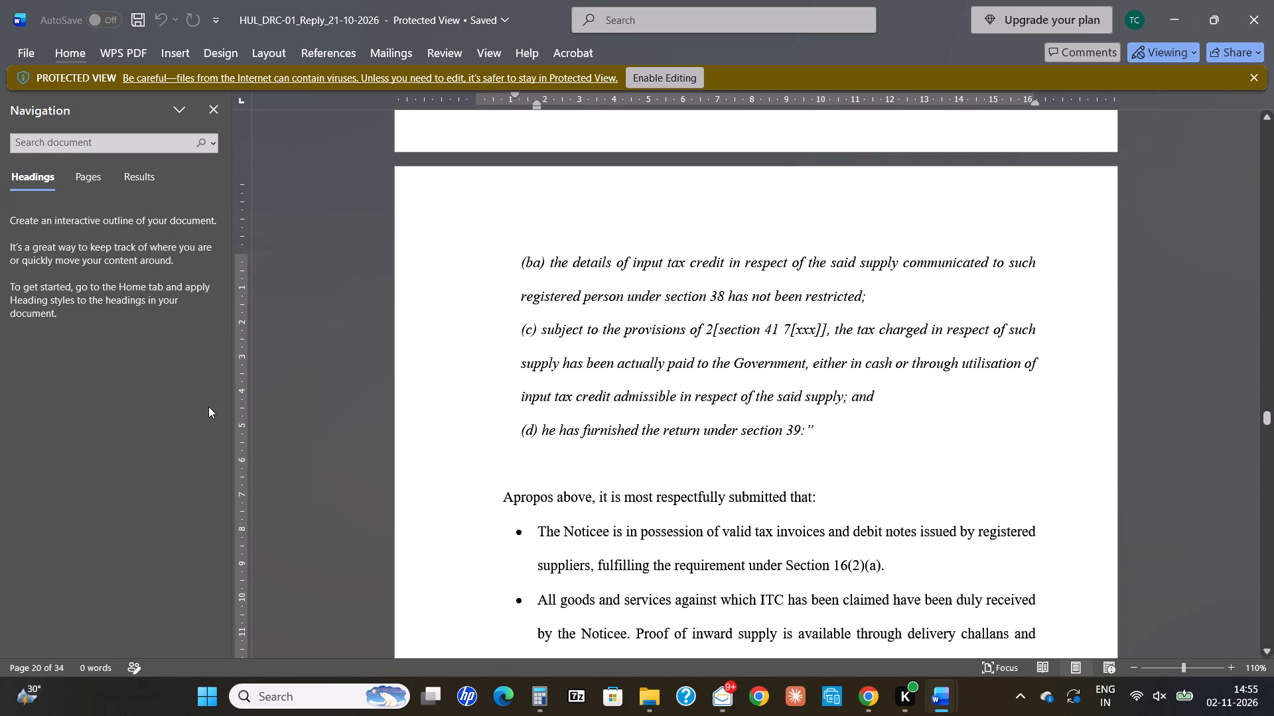
key(Down)
key(Down)
key(Down)
key(Down)
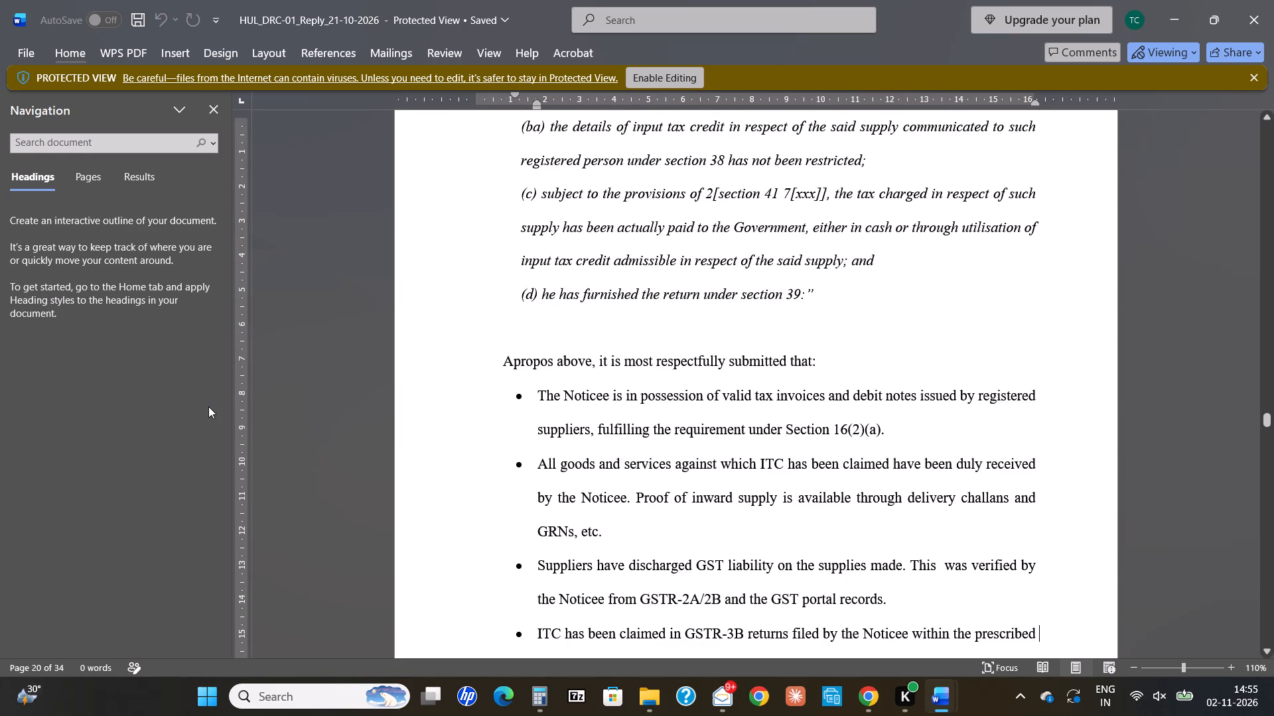
key(Down)
key(Down)
key(Down)
key(Down)
key(Down)
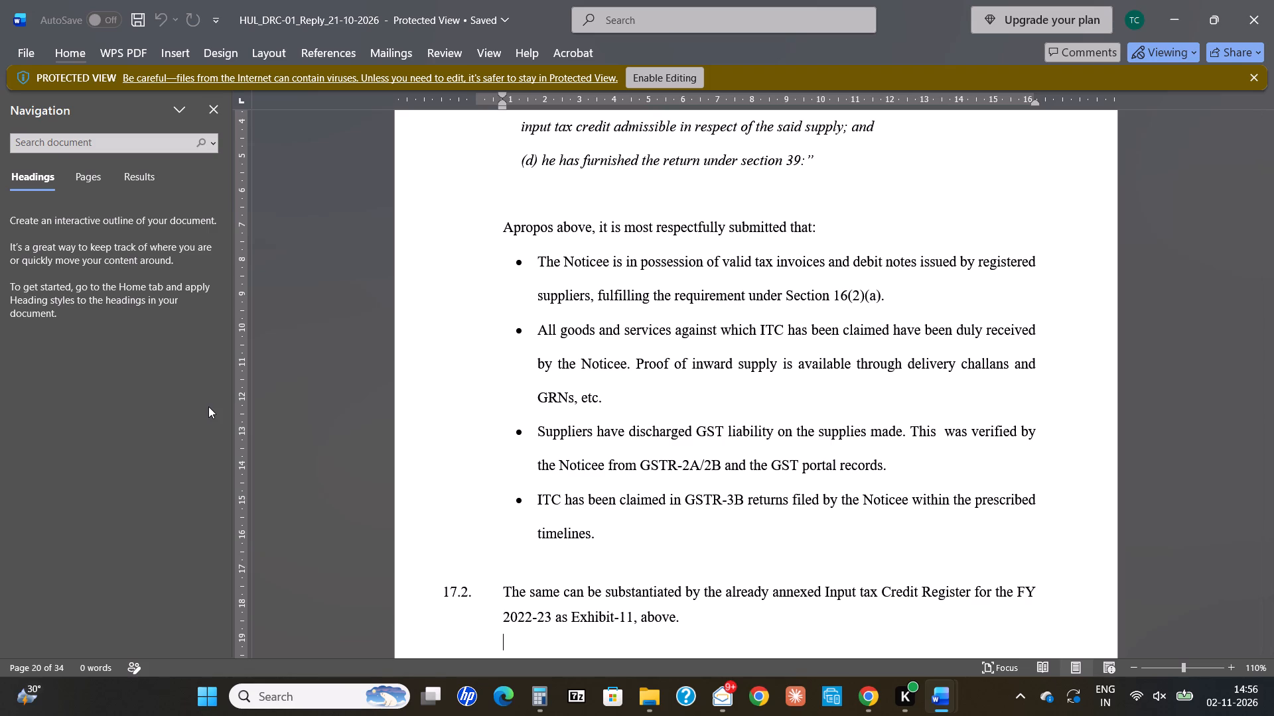
key(Down)
key(Down)
key(Down)
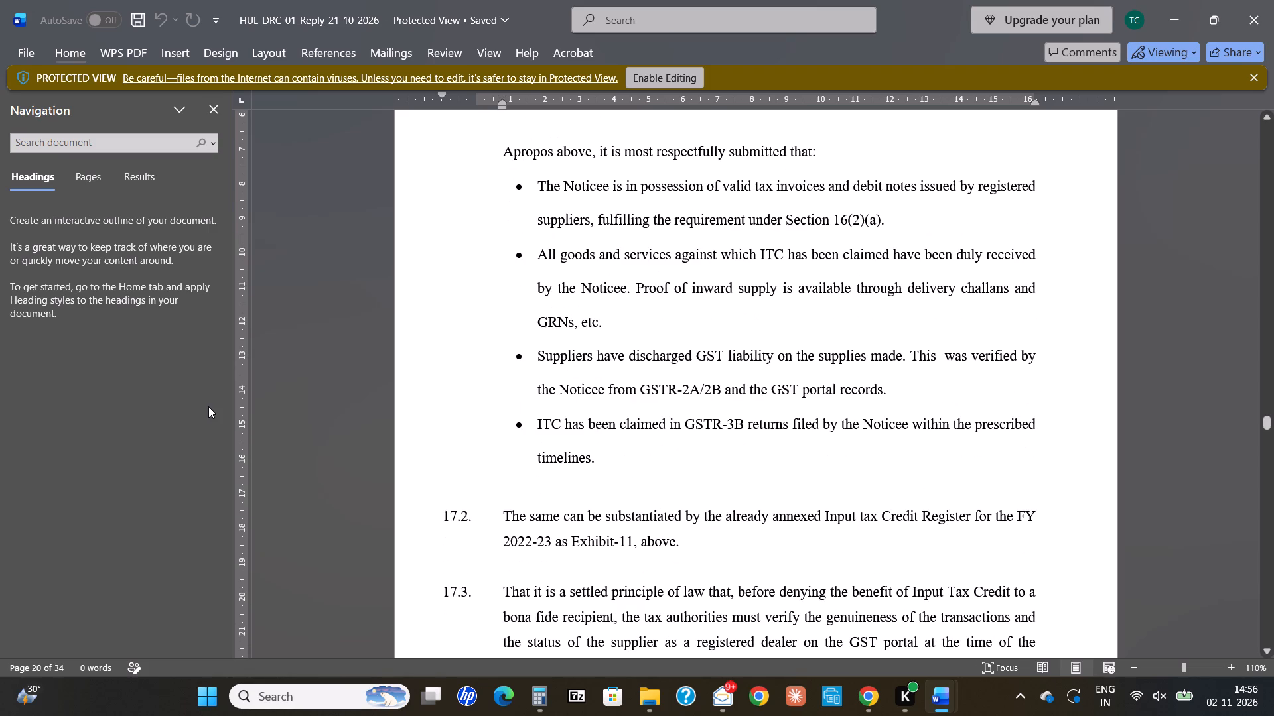
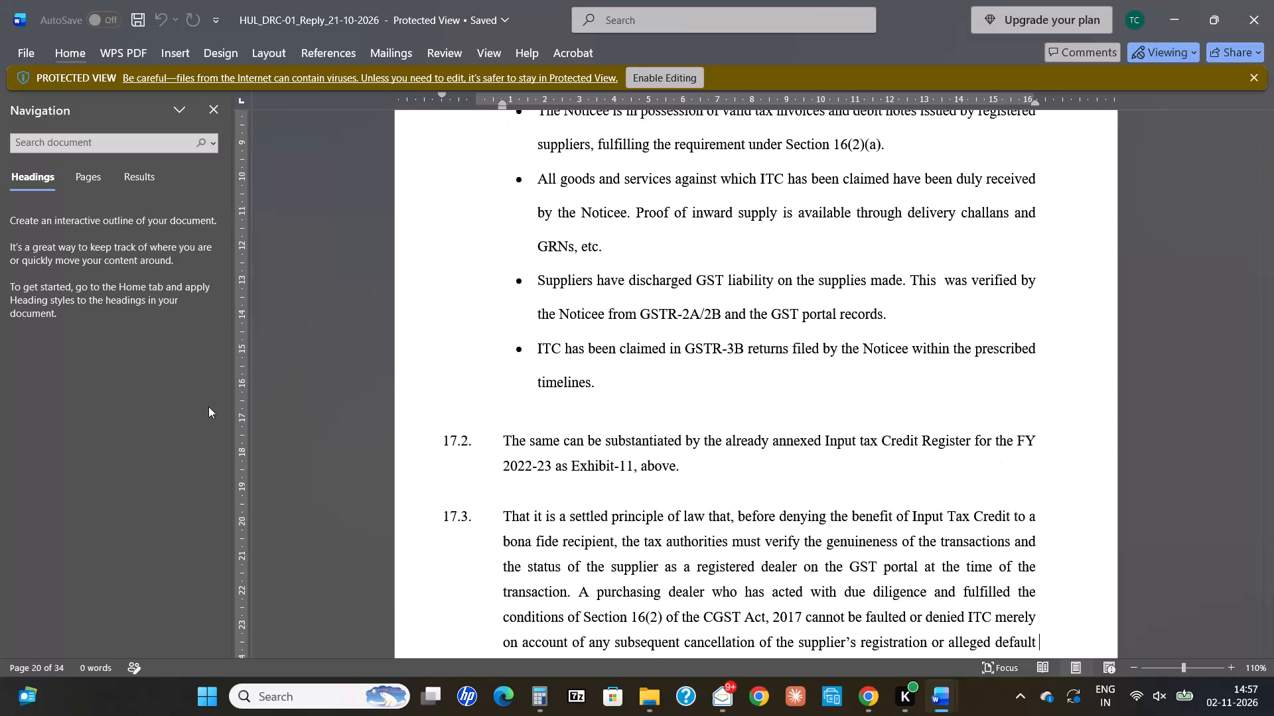
Read paragraph 17.3 on denying ITC to a bona fide recipient and paragraph 17.4 quoting the Calcutta High Court judgement, up to heading 18.0.
key(Up)
key(Down)
key(Down)
key(Down)
key(Down)
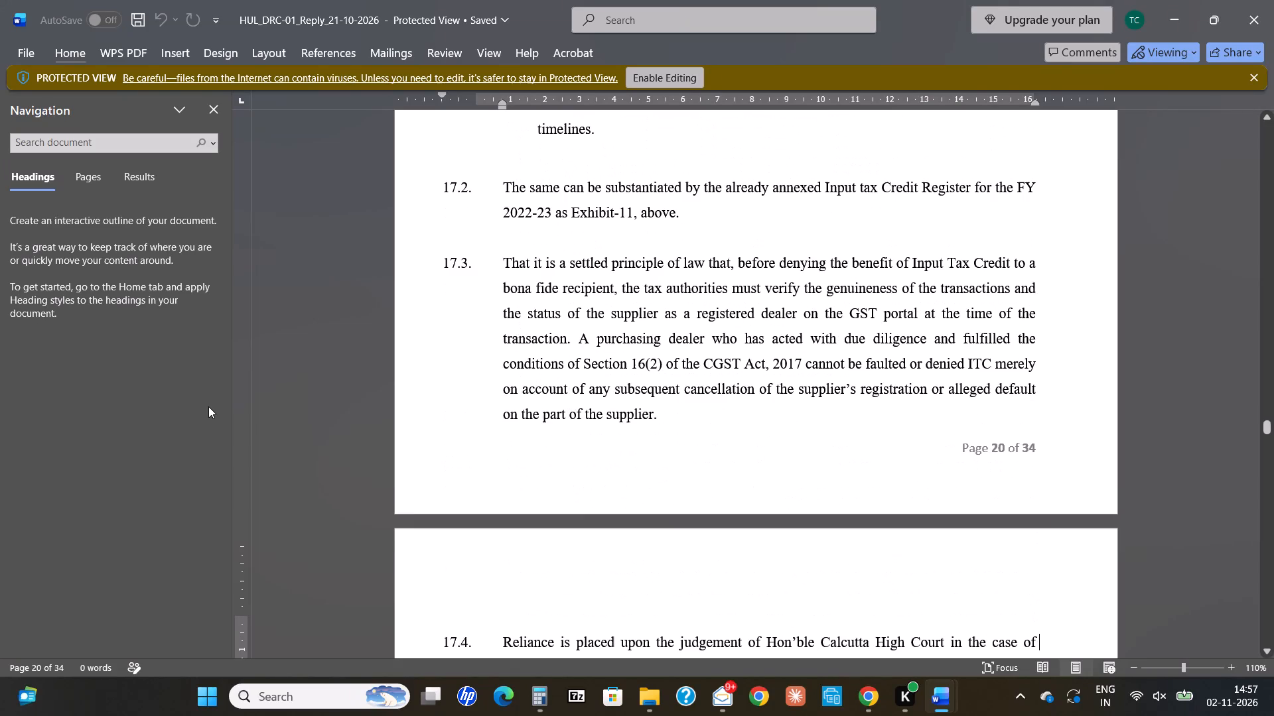
key(Down)
key(Down)
key(Down)
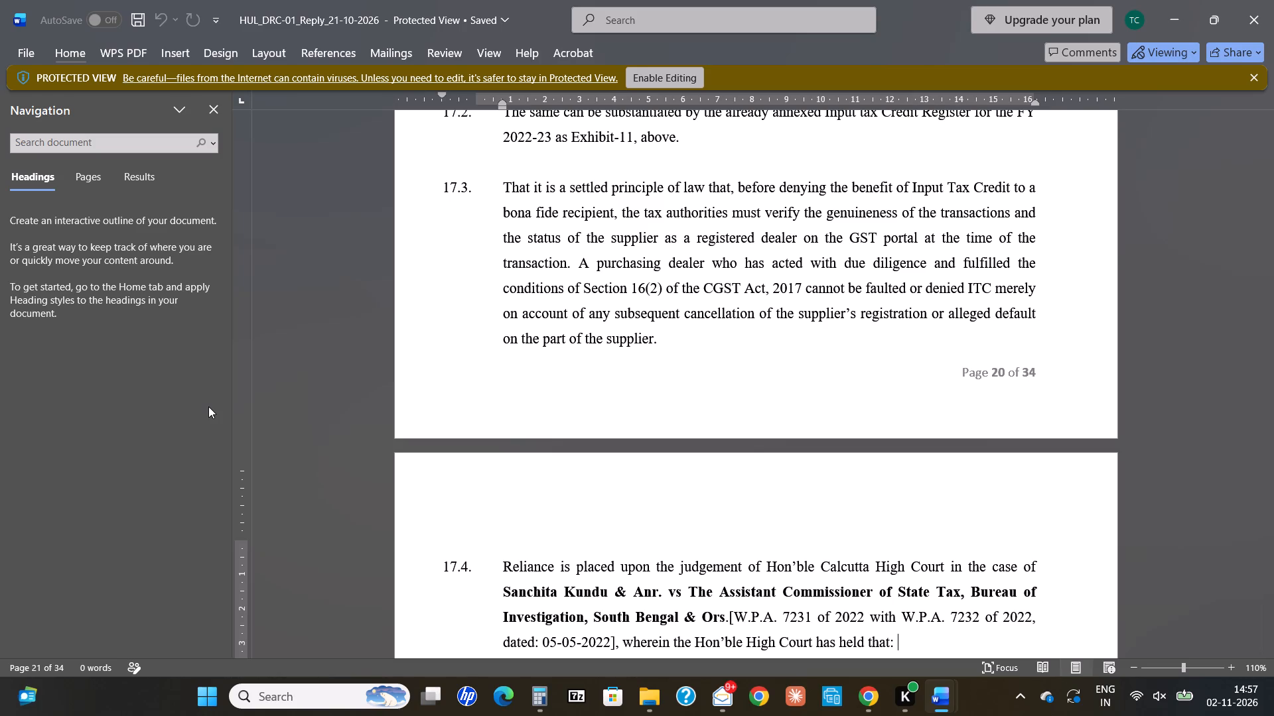
scroll(208, 406, down, 6)
scroll(563, 601, down, 2)
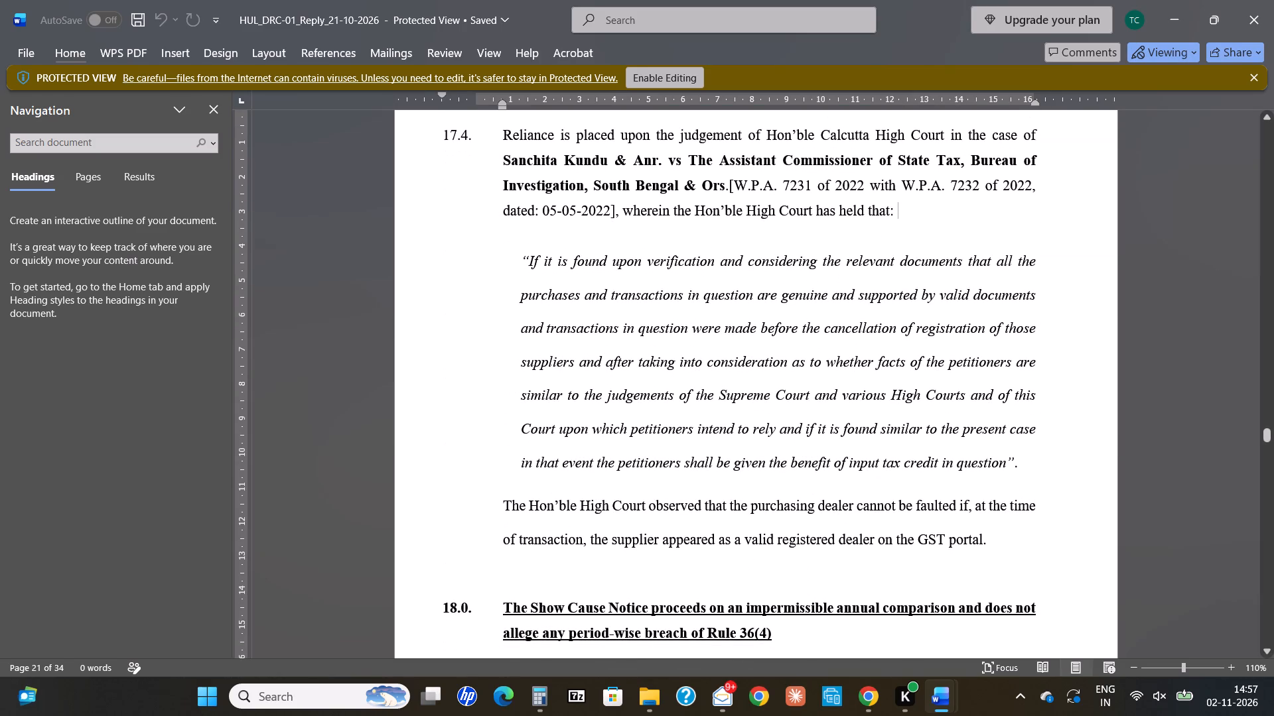
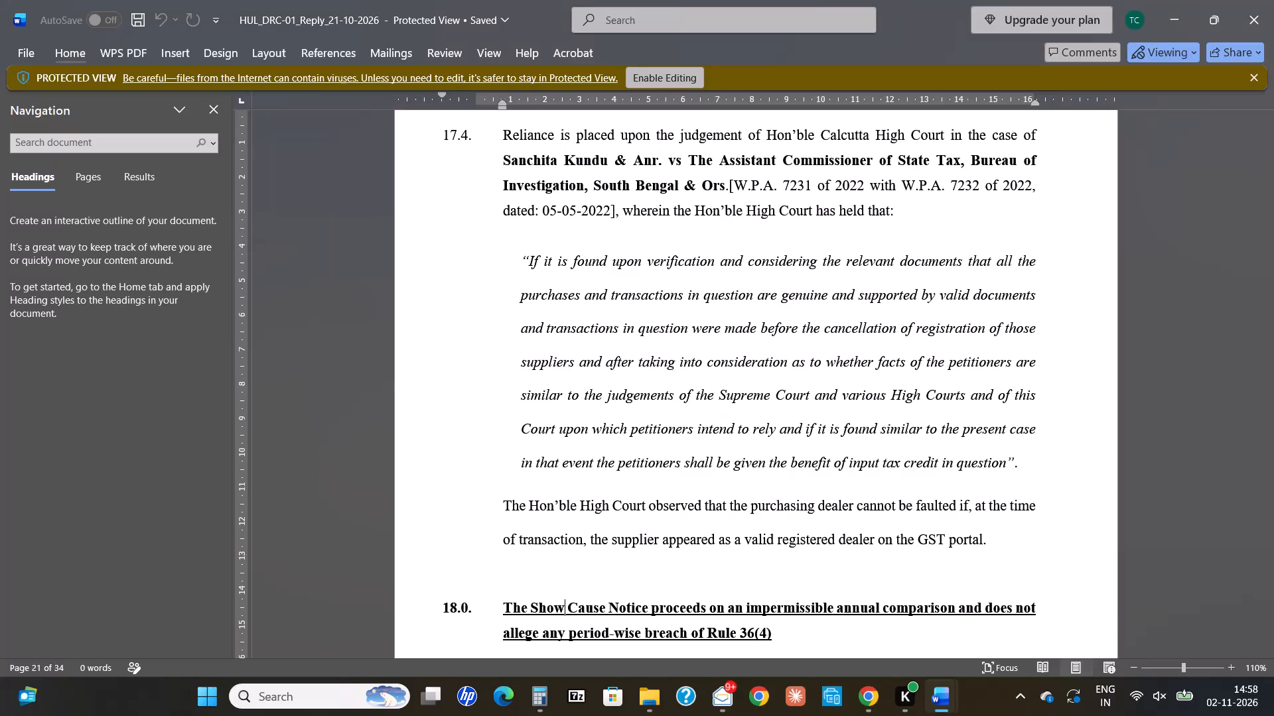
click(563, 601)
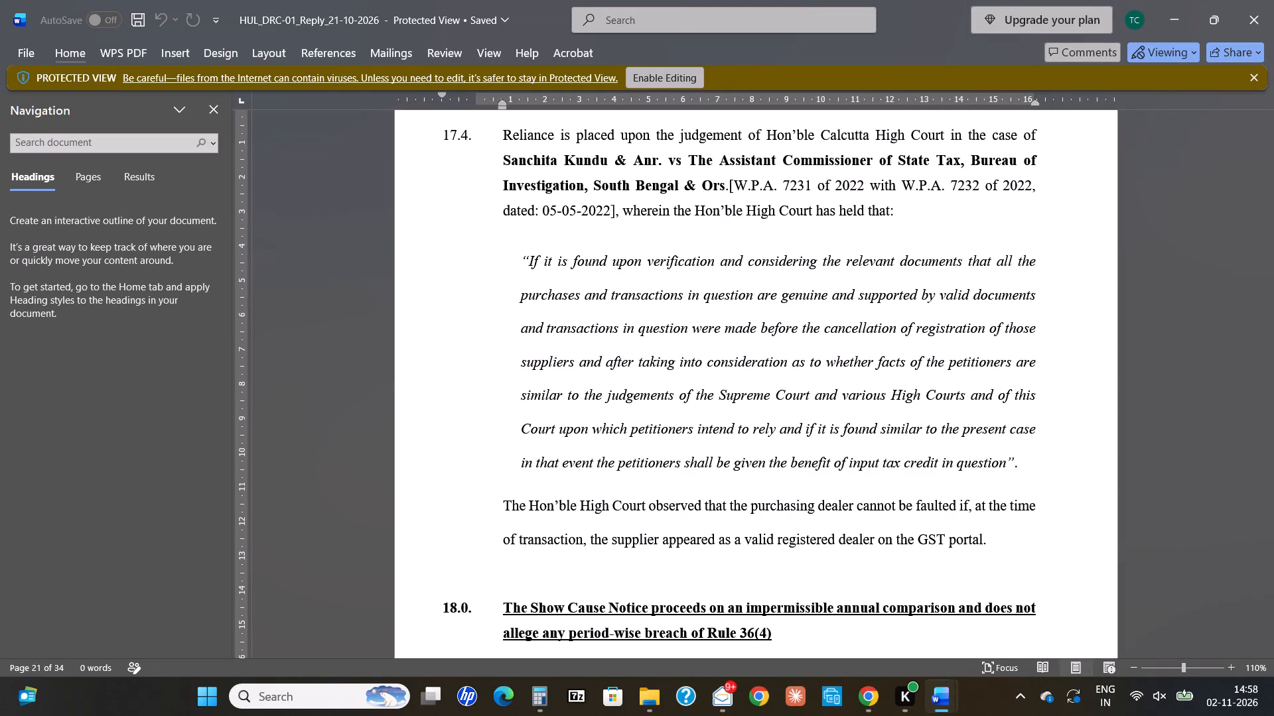
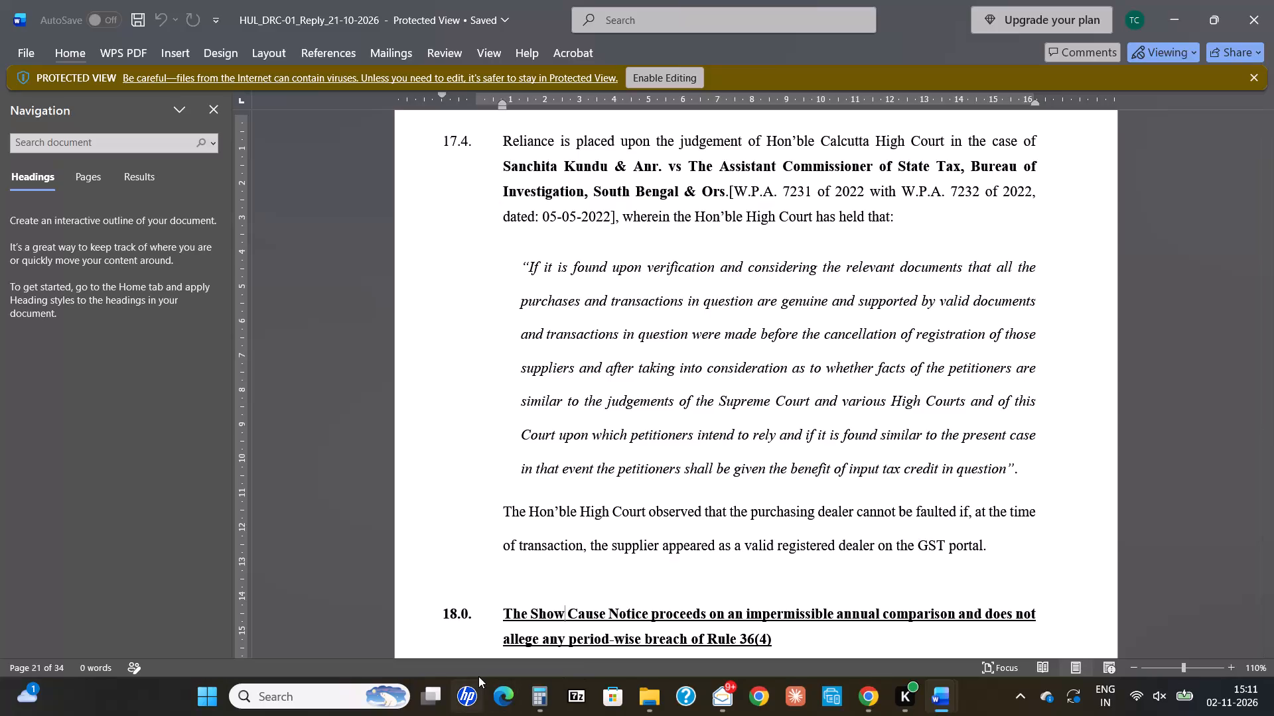
Switch to File Explorer and open the GANGES JUTE PRIVATE LIMITED folder inside LITIGATION dated 07-08-2026.
click(777, 631)
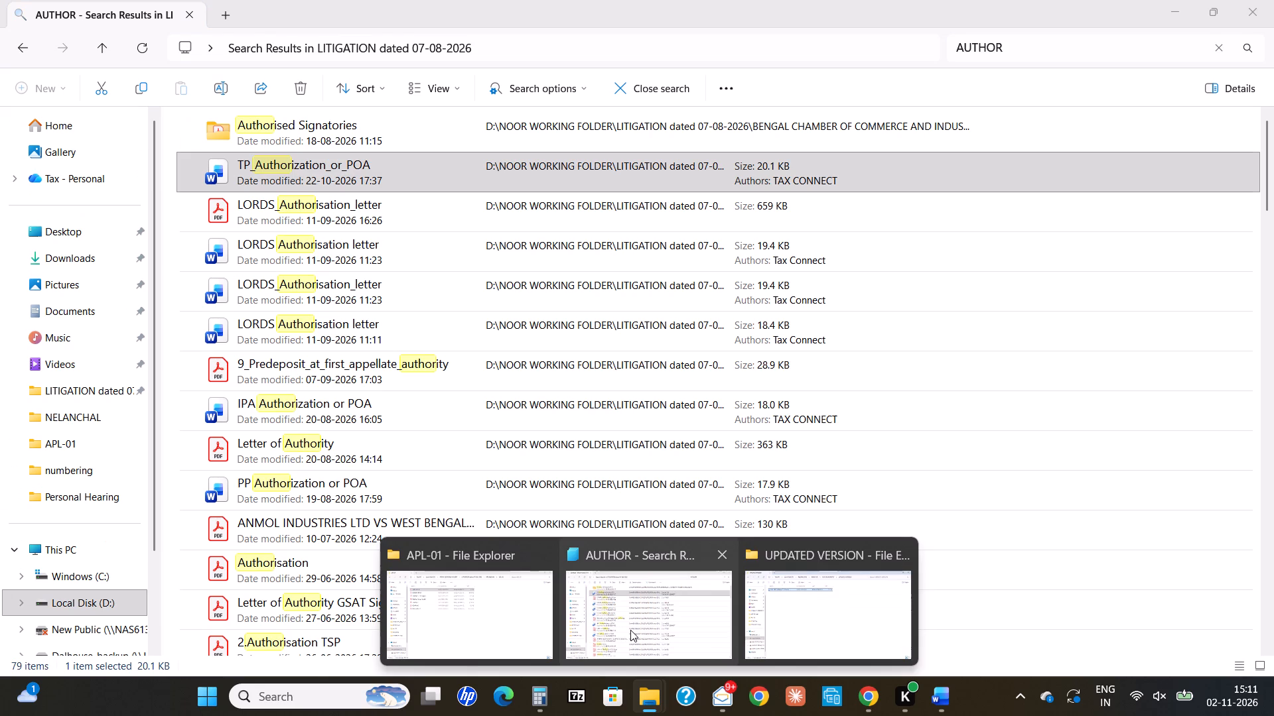
click(630, 630)
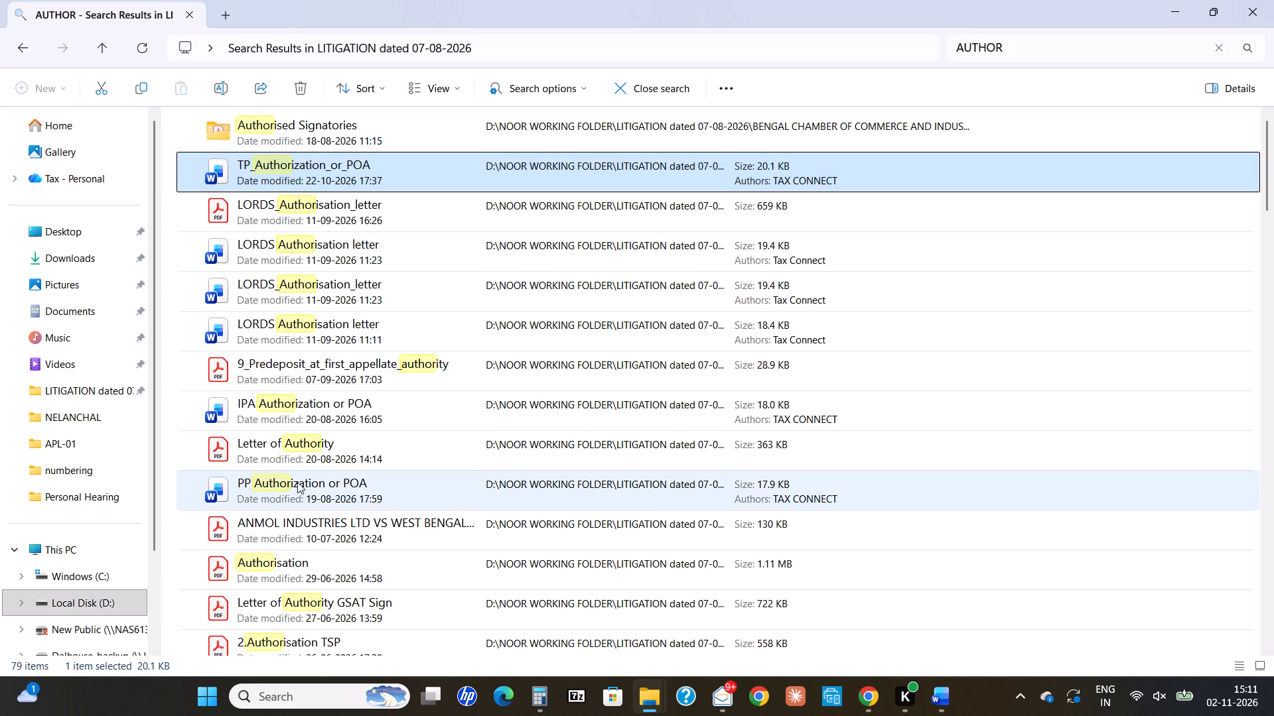
click(98, 388)
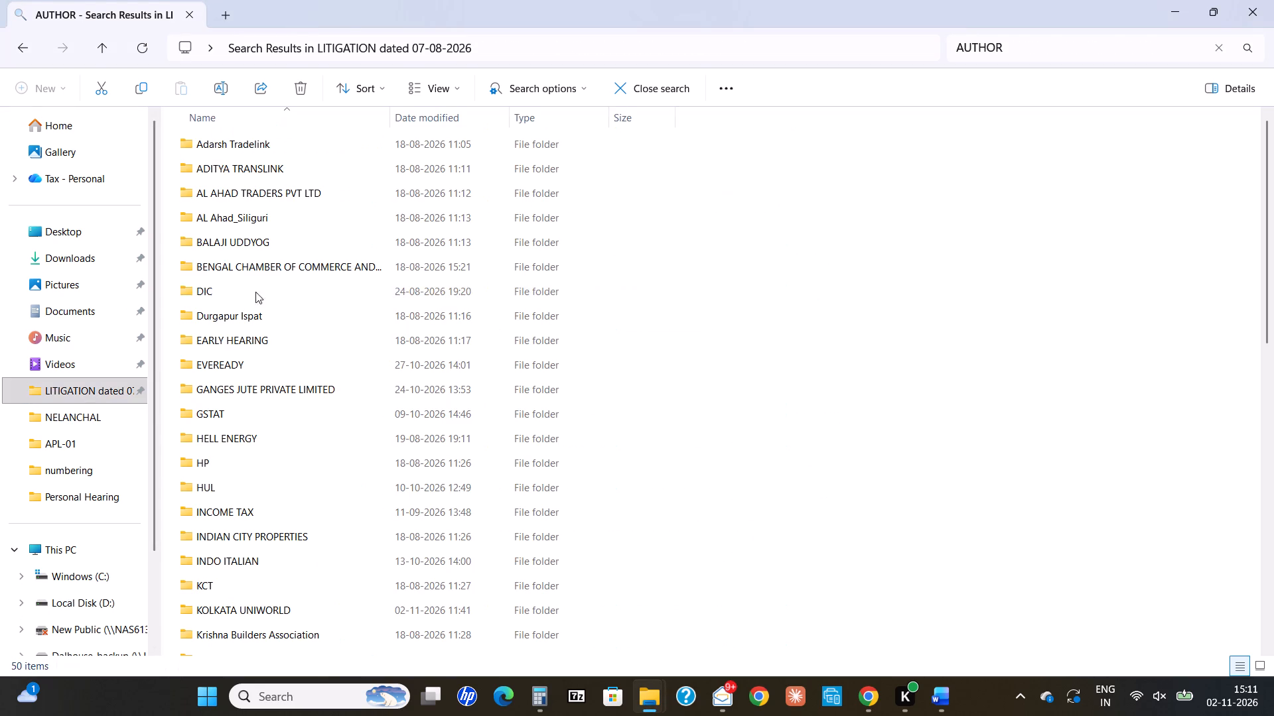
click(288, 265)
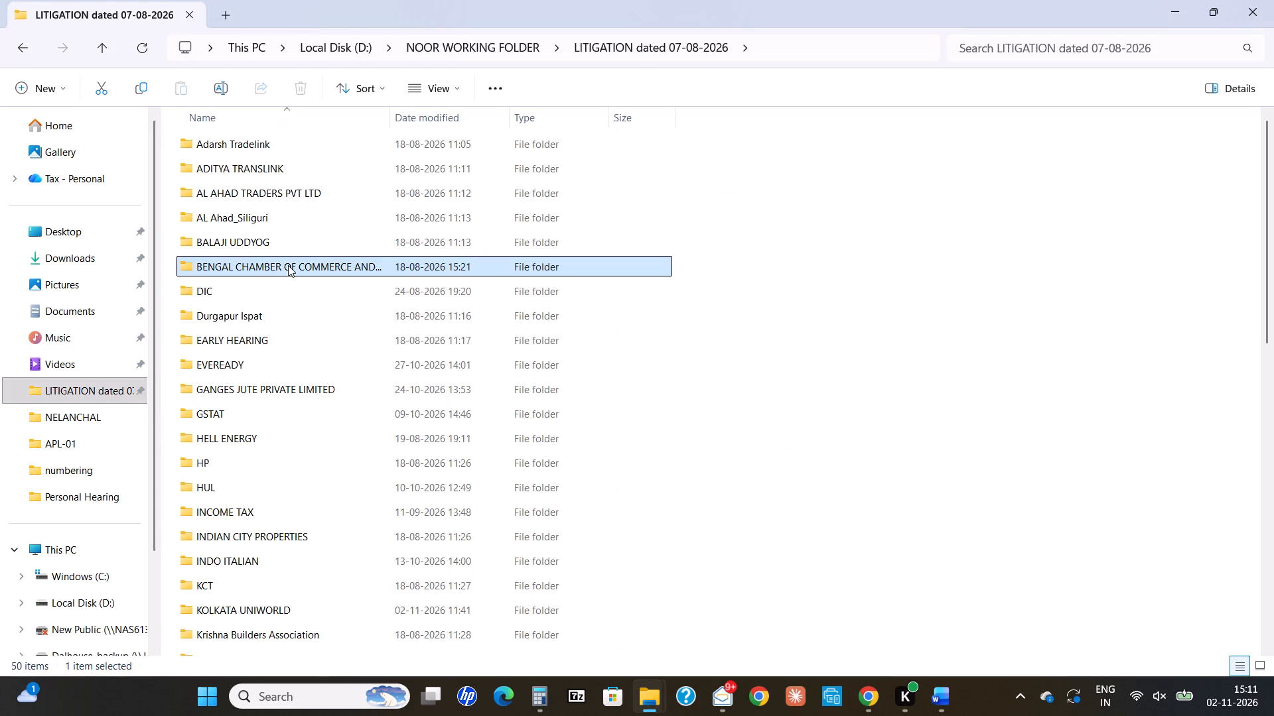
text(ga)
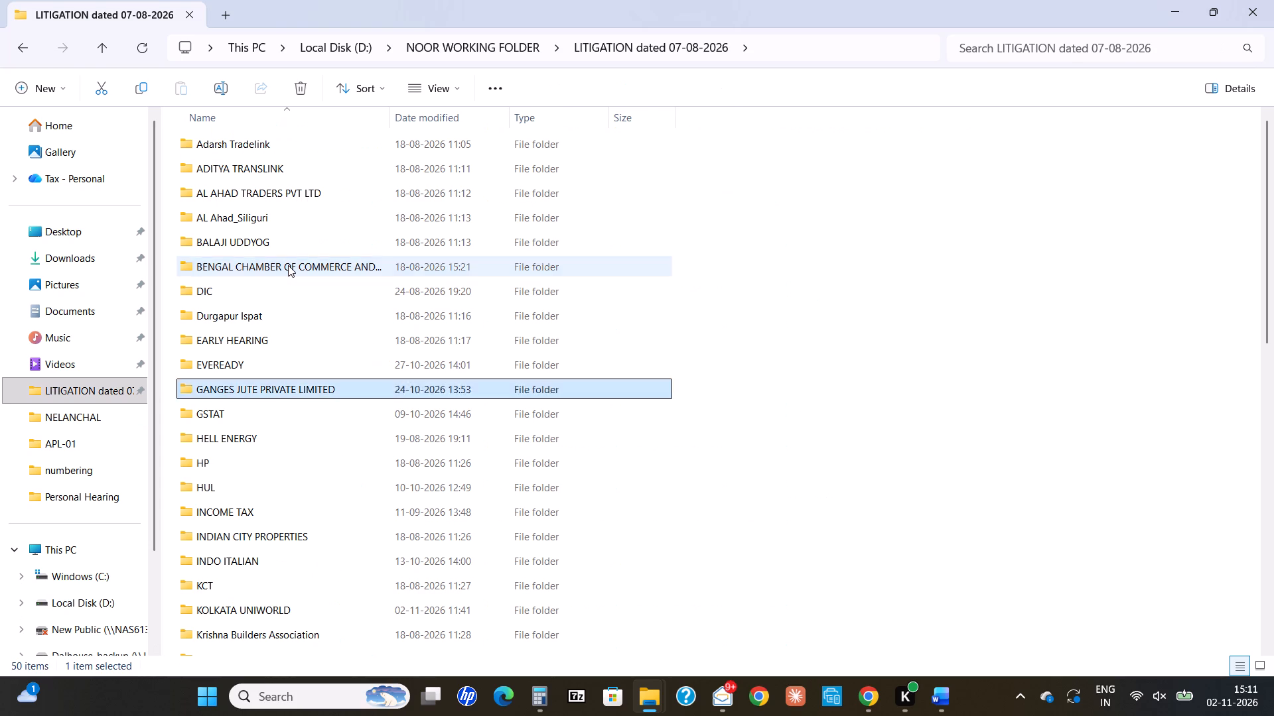
key(Return)
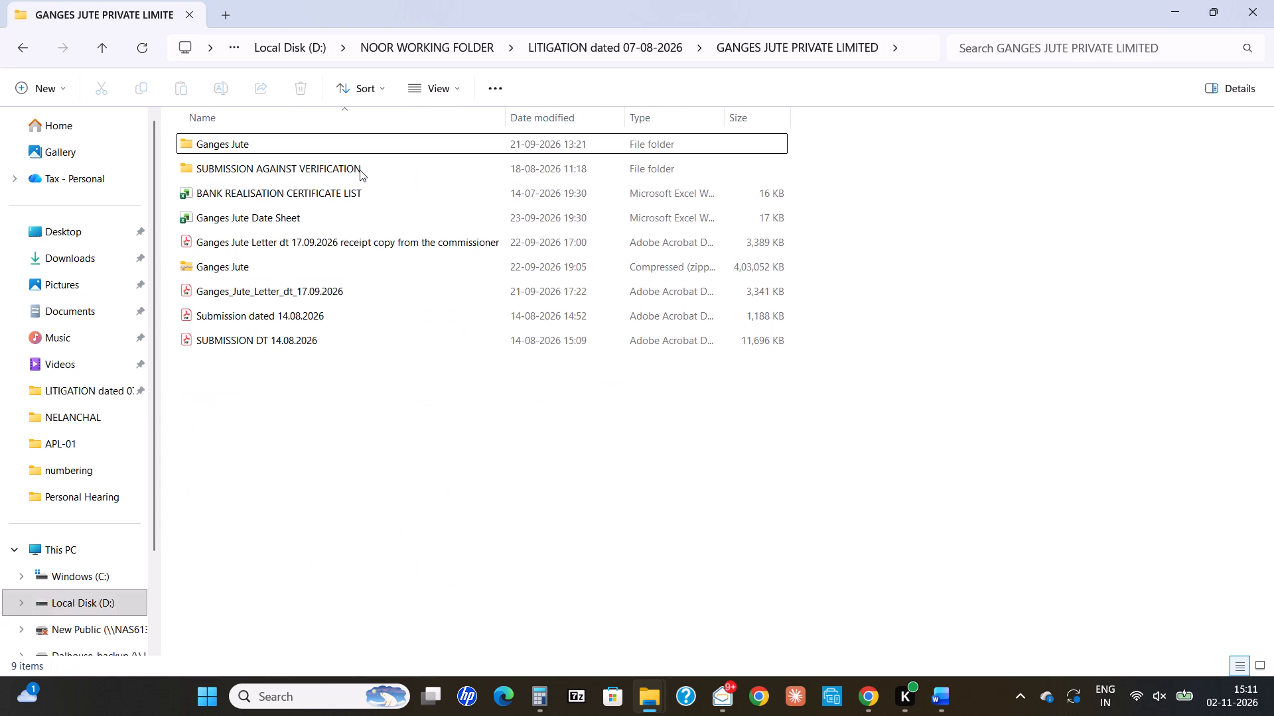
Open the document "Ganges Jute Letter for physical hearing" from the Personal Hearing folder within Ganges Jute's GST folder.
drag(370, 156, 376, 152)
double_click(376, 152)
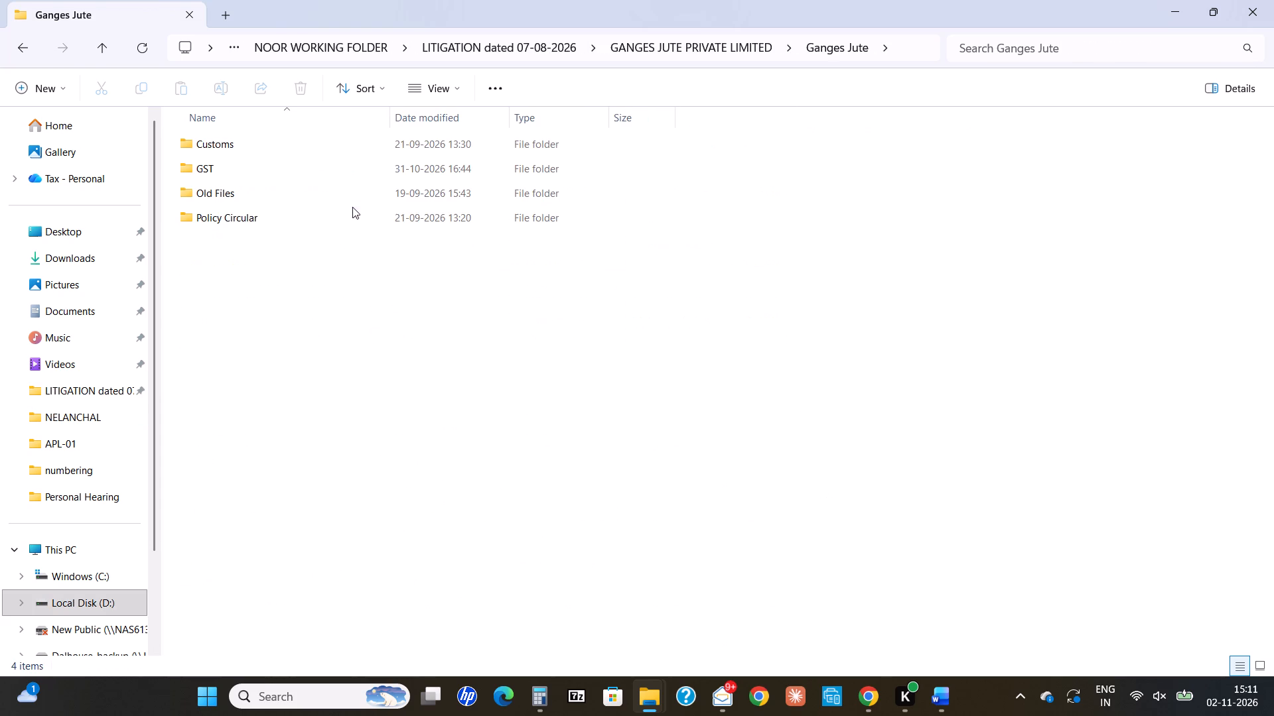
double_click(370, 170)
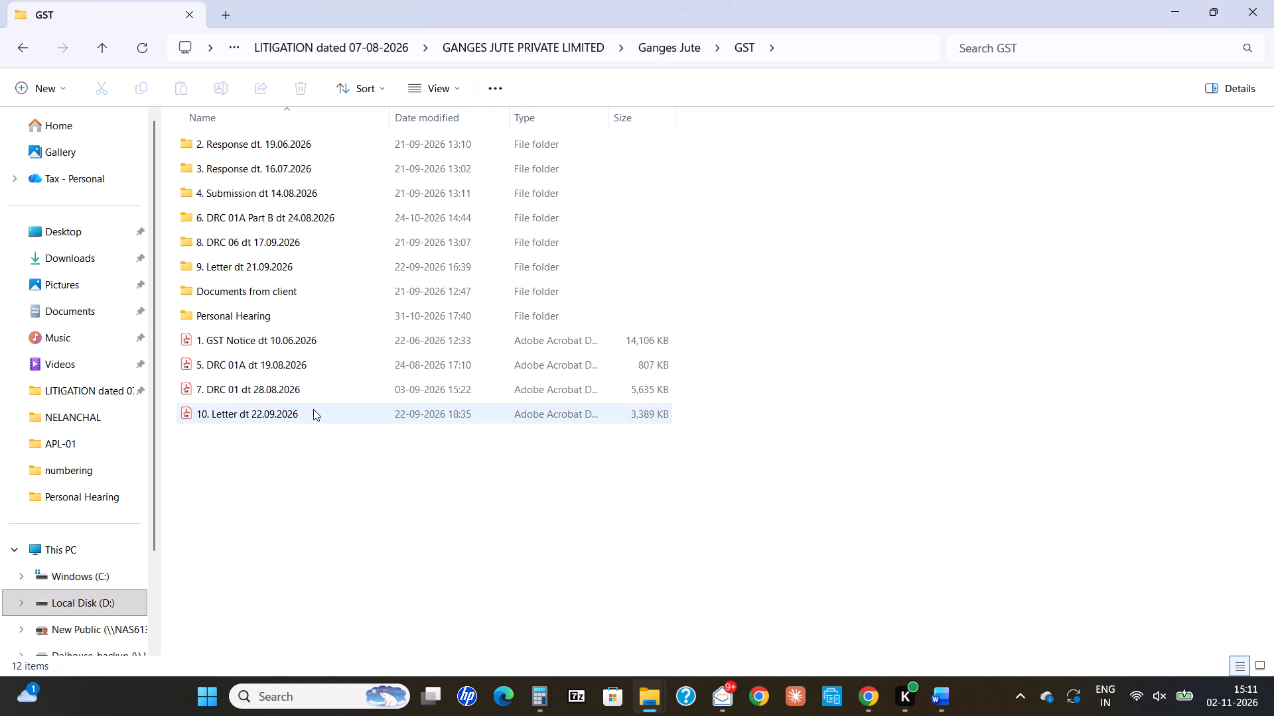
double_click(336, 312)
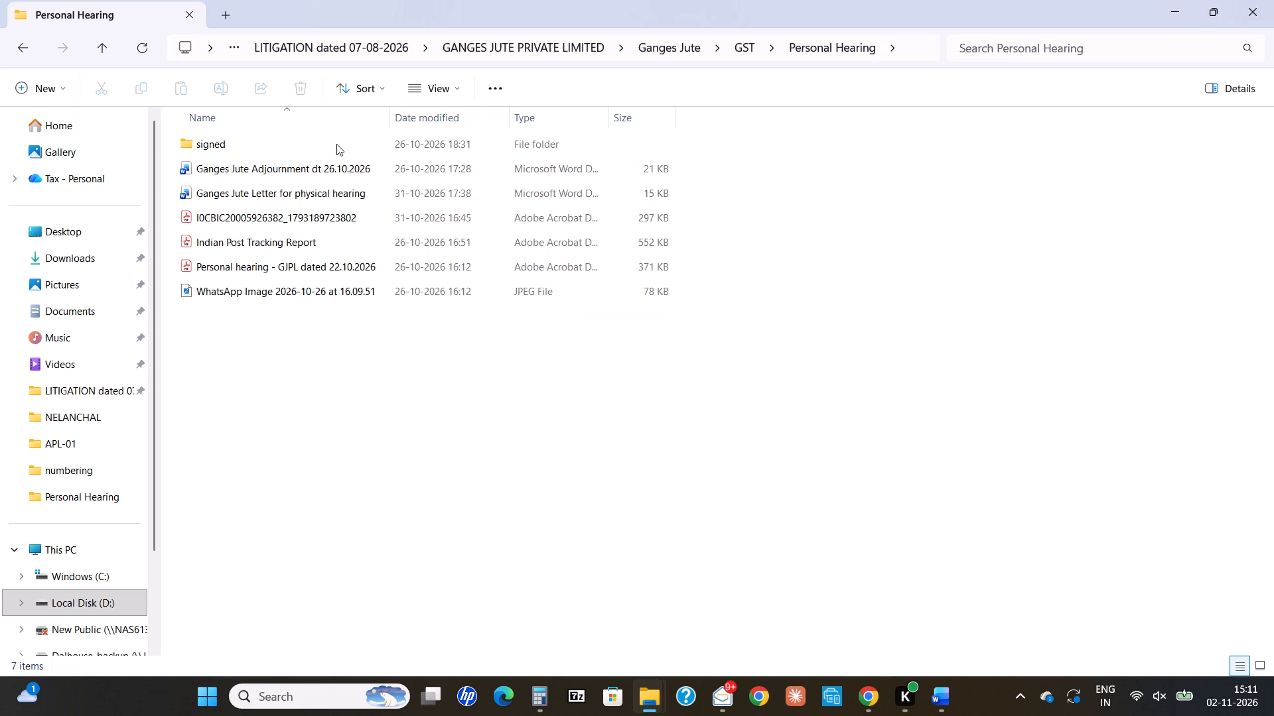
double_click(346, 185)
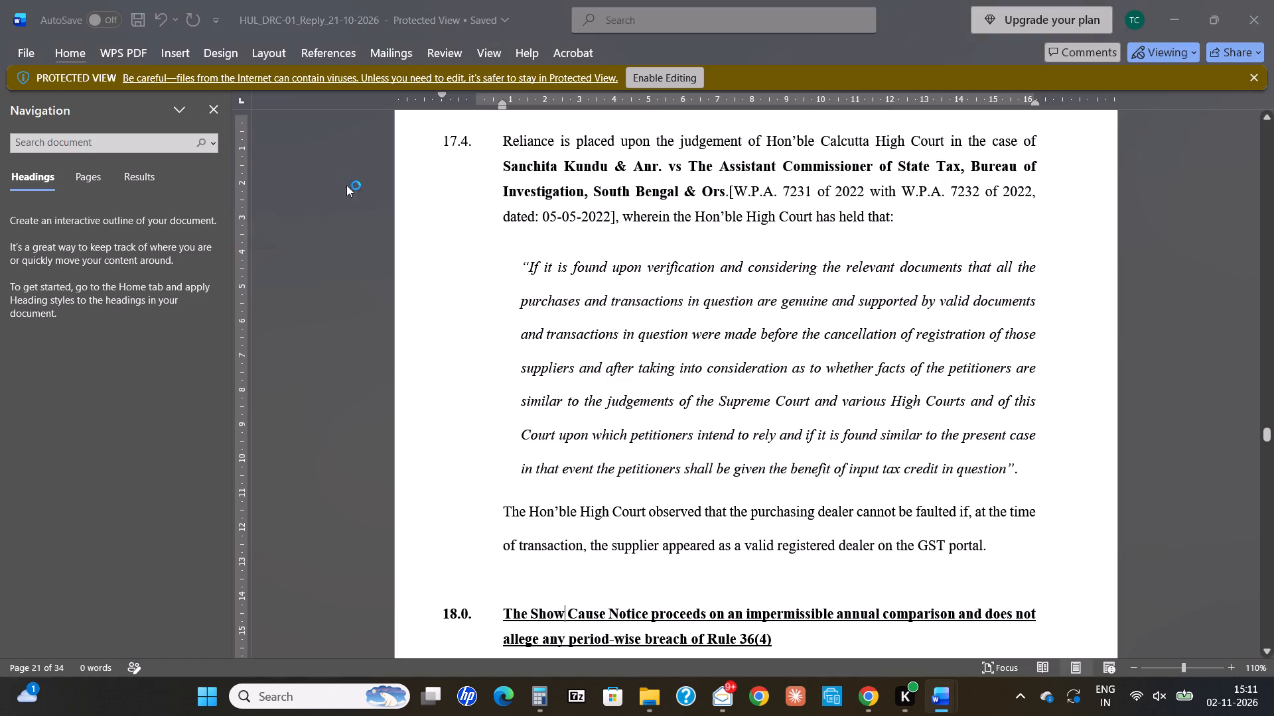
Print all pages of the Ganges Jute letter for physical hearing on the HP LaserJet Pro printer.
scroll(595, 442, down, 6)
scroll(595, 442, up, 3)
key(ctrl+p)
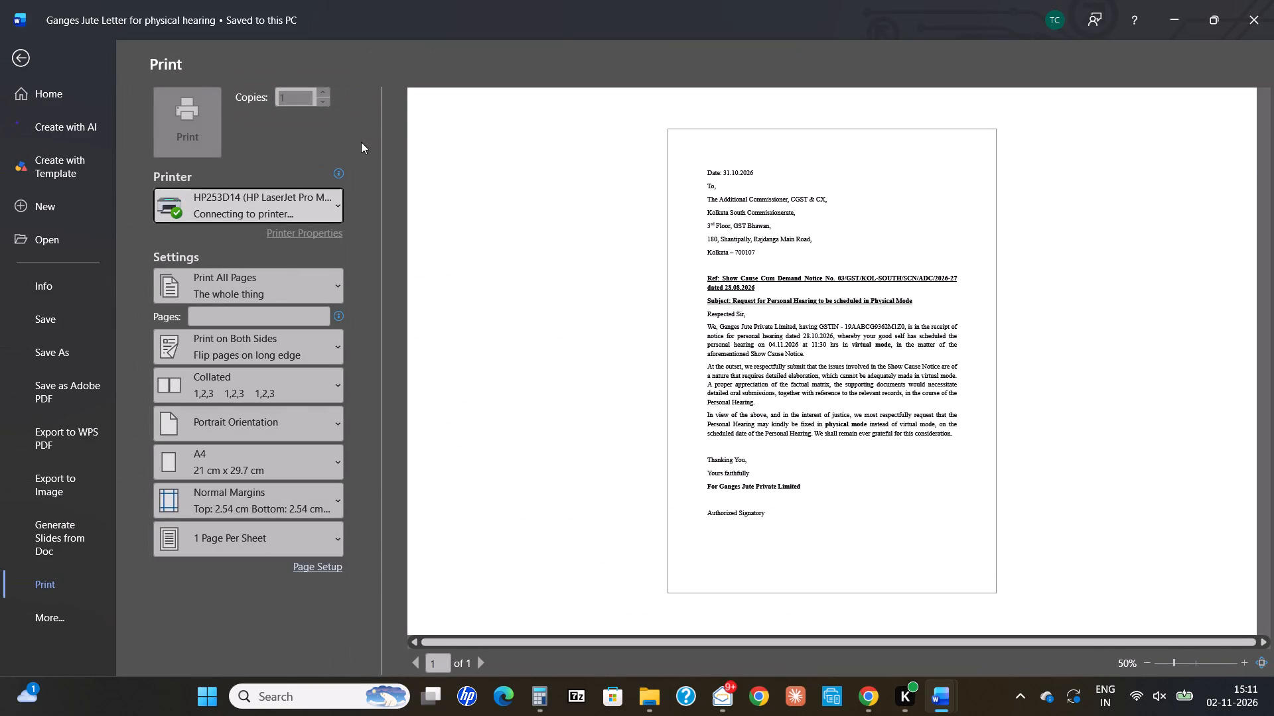
click(217, 139)
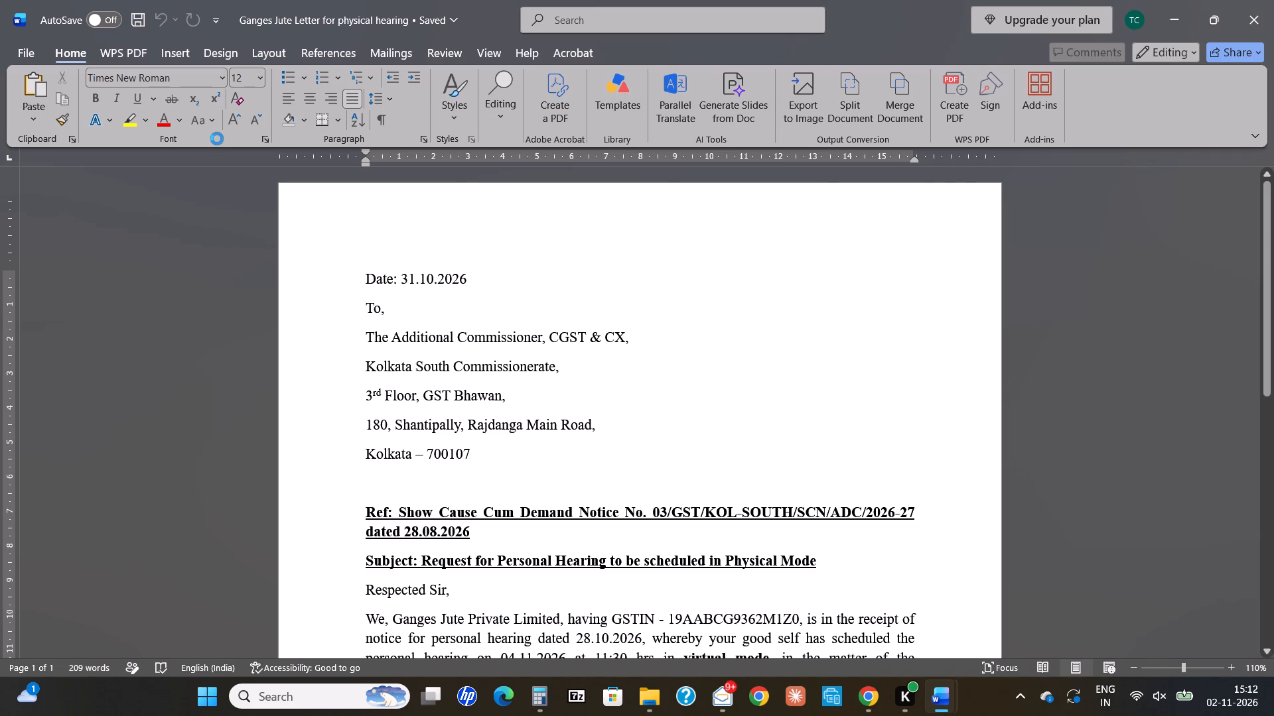
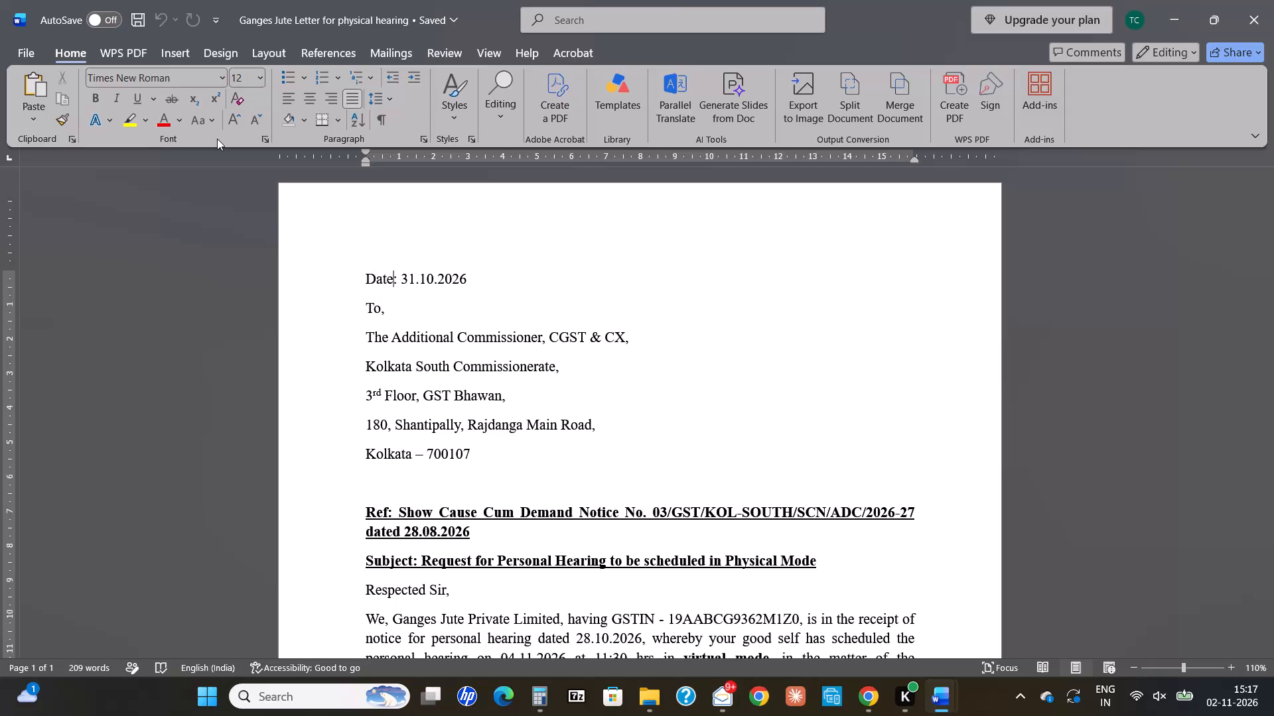
Change the date at the top of the Ganges Jute letter to 04.11.2026.
key(Right)
key(plus)
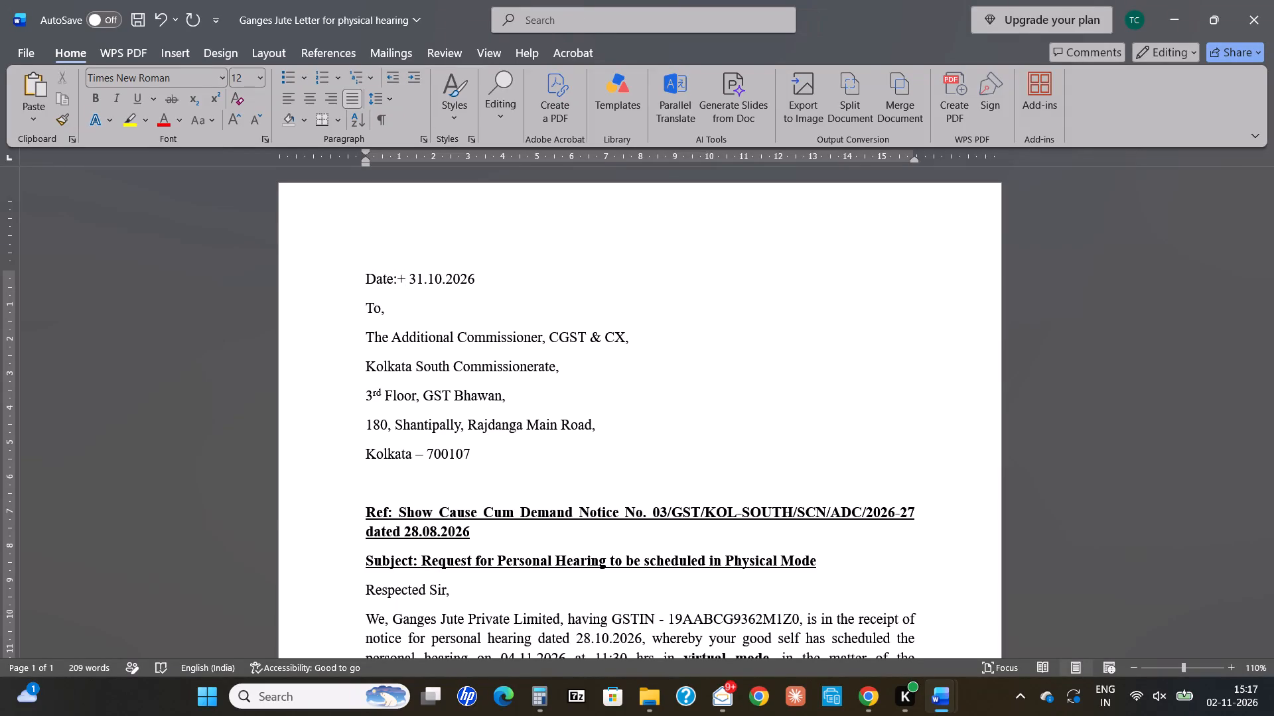
key(BackSpace)
key(Right)
key(Delete)
key(Delete)
text(04)
key(Right)
key(Right)
key(Delete)
key(1)
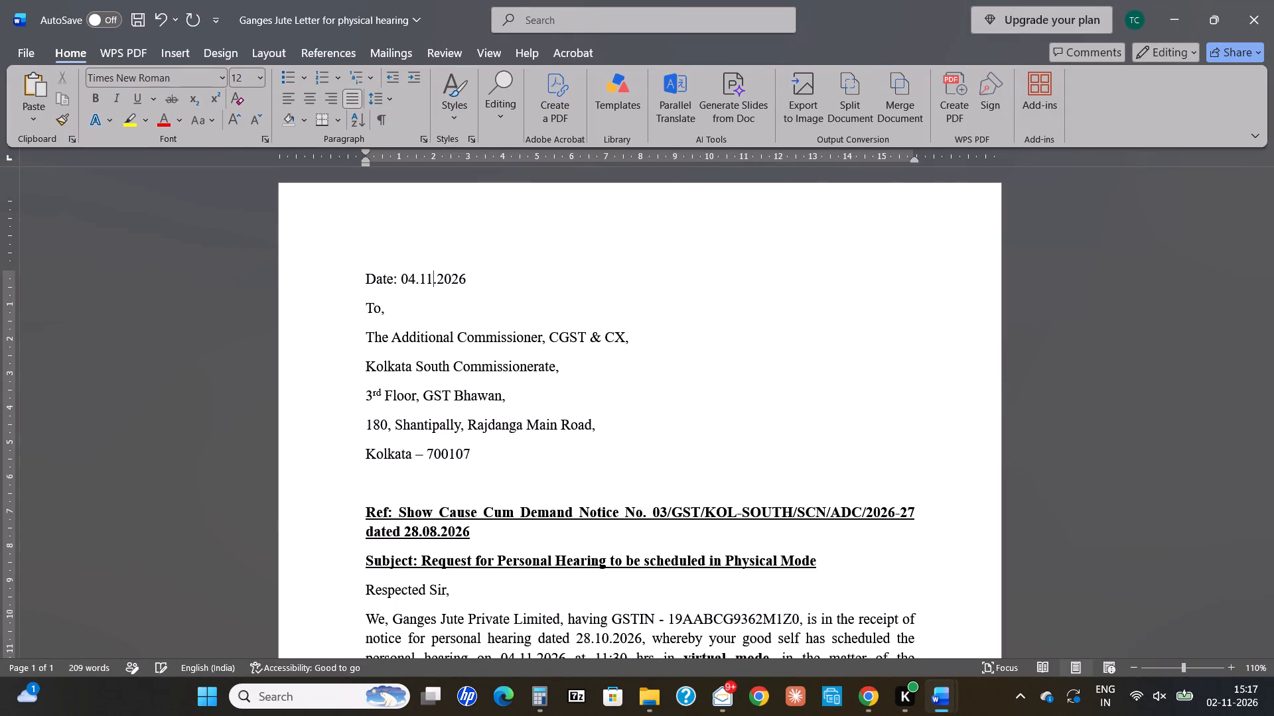
In the final request paragraph, replace "and in the interest of justice" with "as discussed with the Superintendent,".
key(Down)
key(Down)
key(Down)
key(Down)
key(Down)
key(Down)
key(Down)
key(Down)
key(Down)
key(Down)
key(Down)
key(Down)
key(Down)
key(Down)
key(Down)
key(Down)
key(Down)
key(Down)
key(Down)
key(Down)
key(Down)
key(Down)
key(Down)
key(Down)
key(Down)
key(Down)
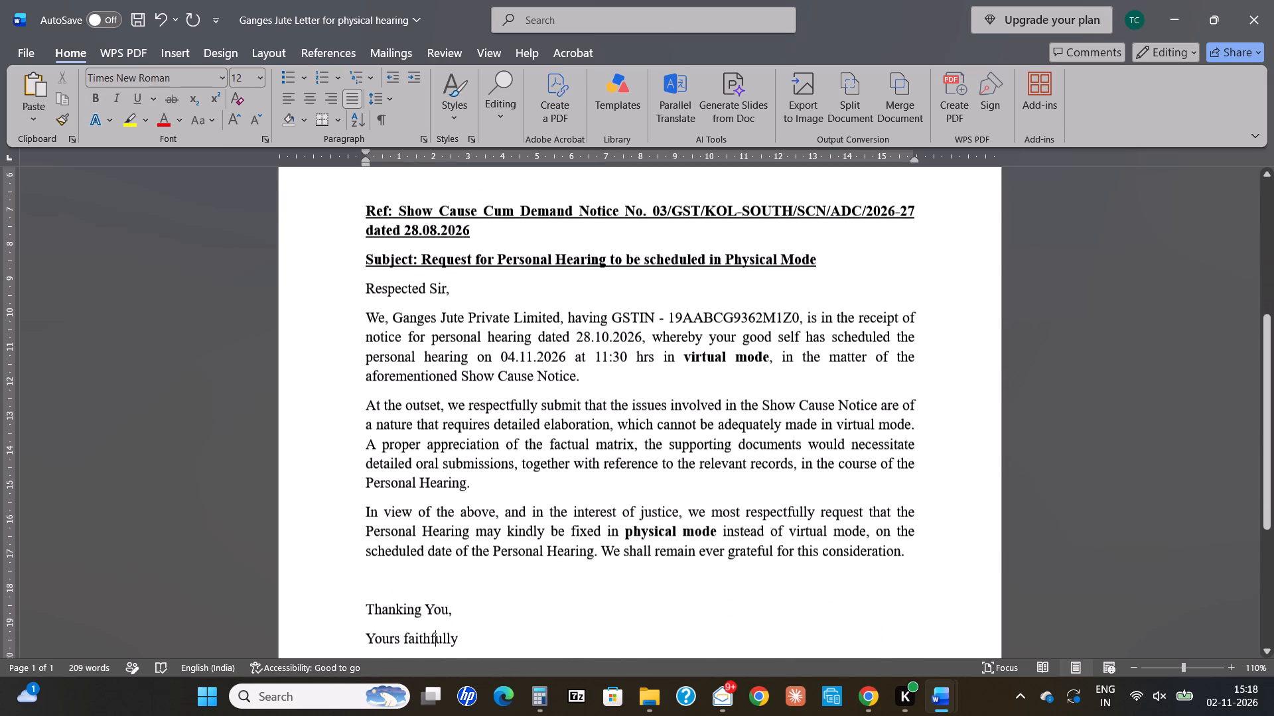
key(Up)
key(Up)
key(Up)
key(Up)
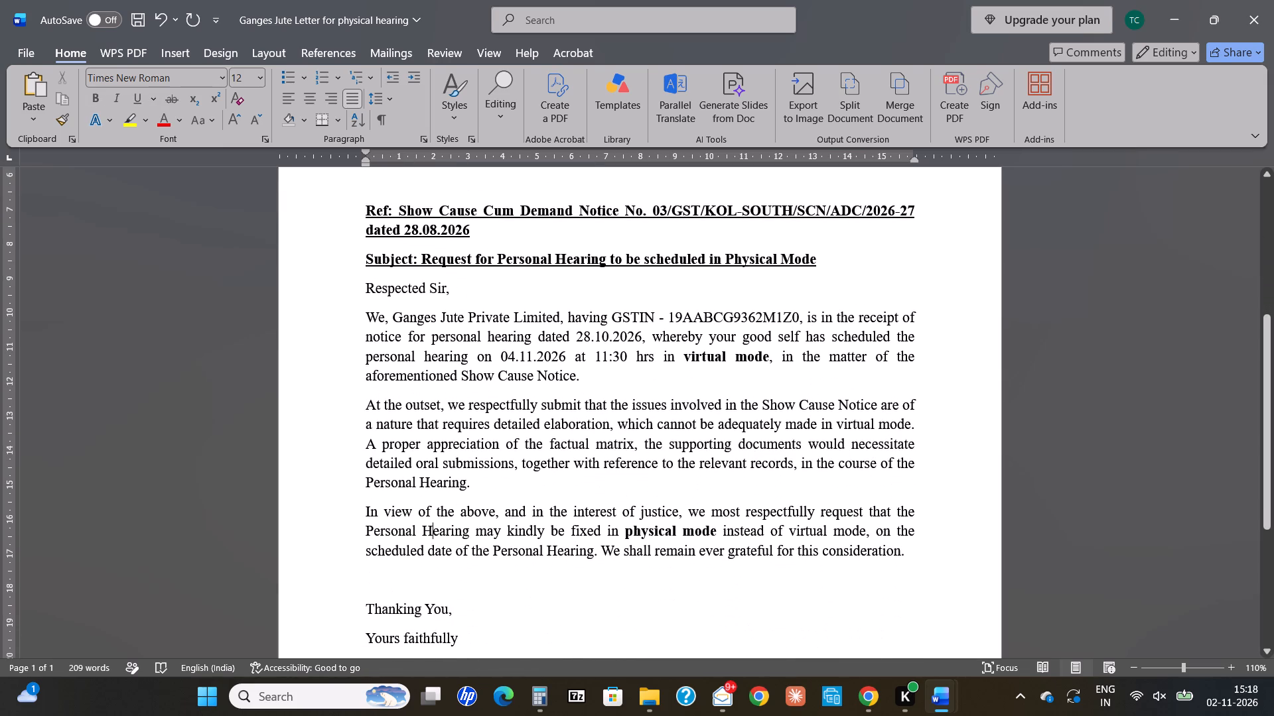
key(Right)
key(Up)
key(Right)
key(Right)
key(Right)
key(Right)
key(Right)
key(Right)
key(Right)
key(Right)
key(Right)
key(Left)
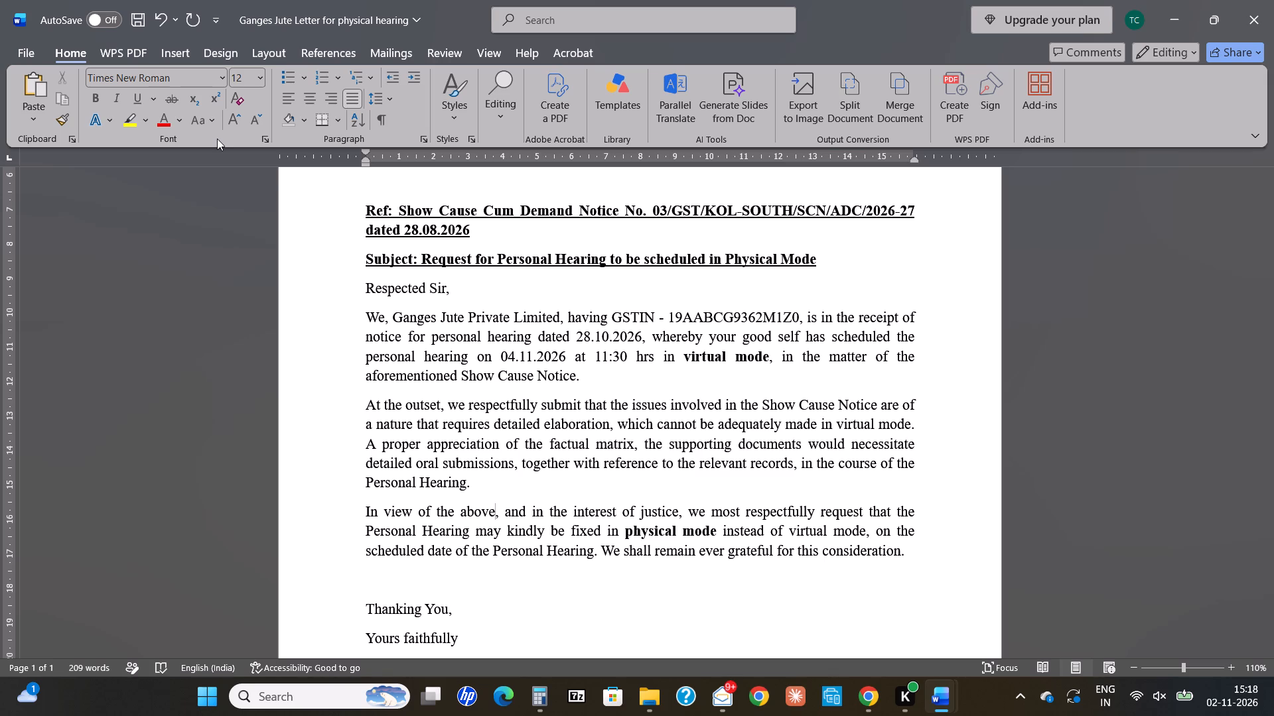
key(ctrl+Delete)
key(space)
key(ctrl+z)
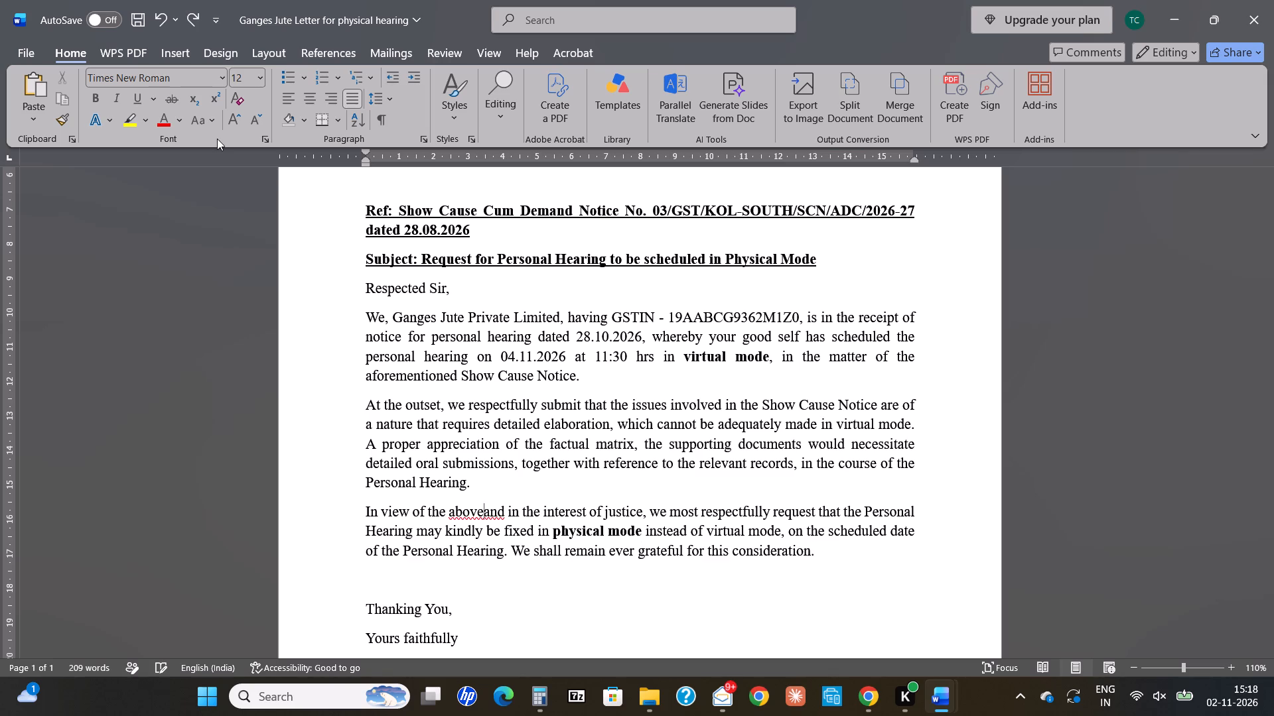
key(comma)
key(space)
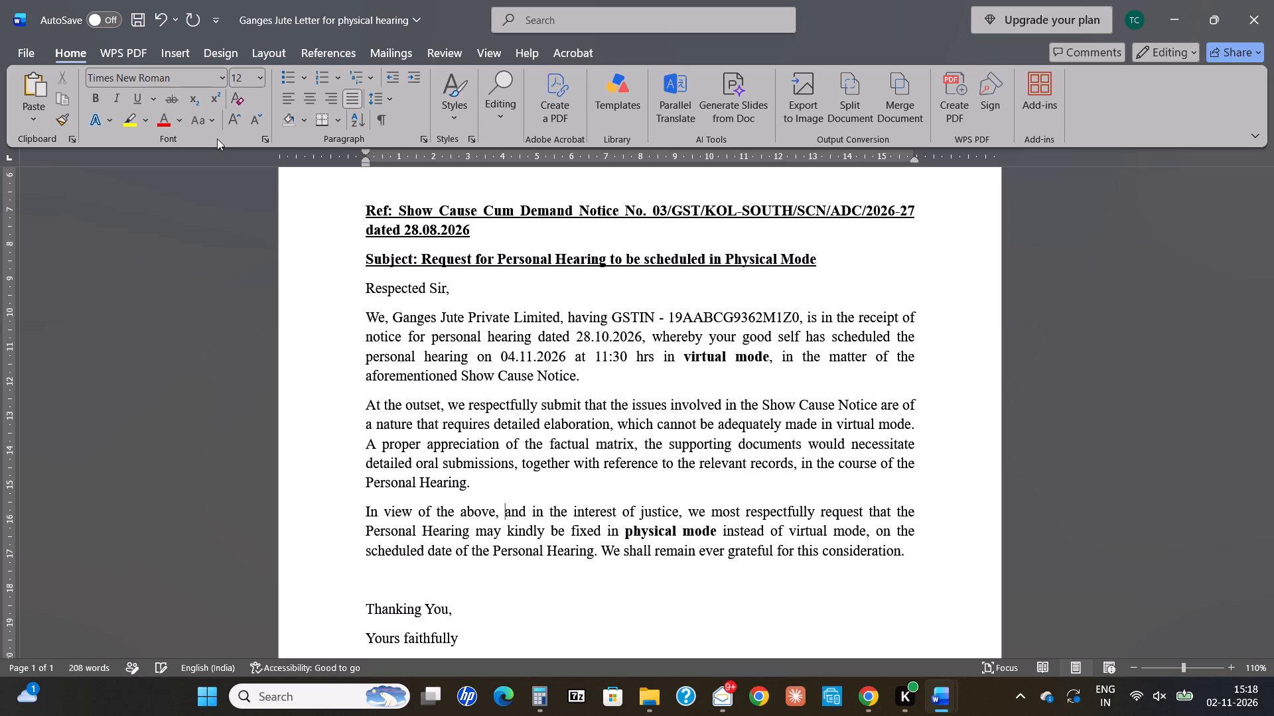
key(ctrl+Delete)
key(ctrl+Delete)
key(ctrl+Delete)
key(ctrl+Delete)
key(ctrl+Delete)
key(ctrl+Delete)
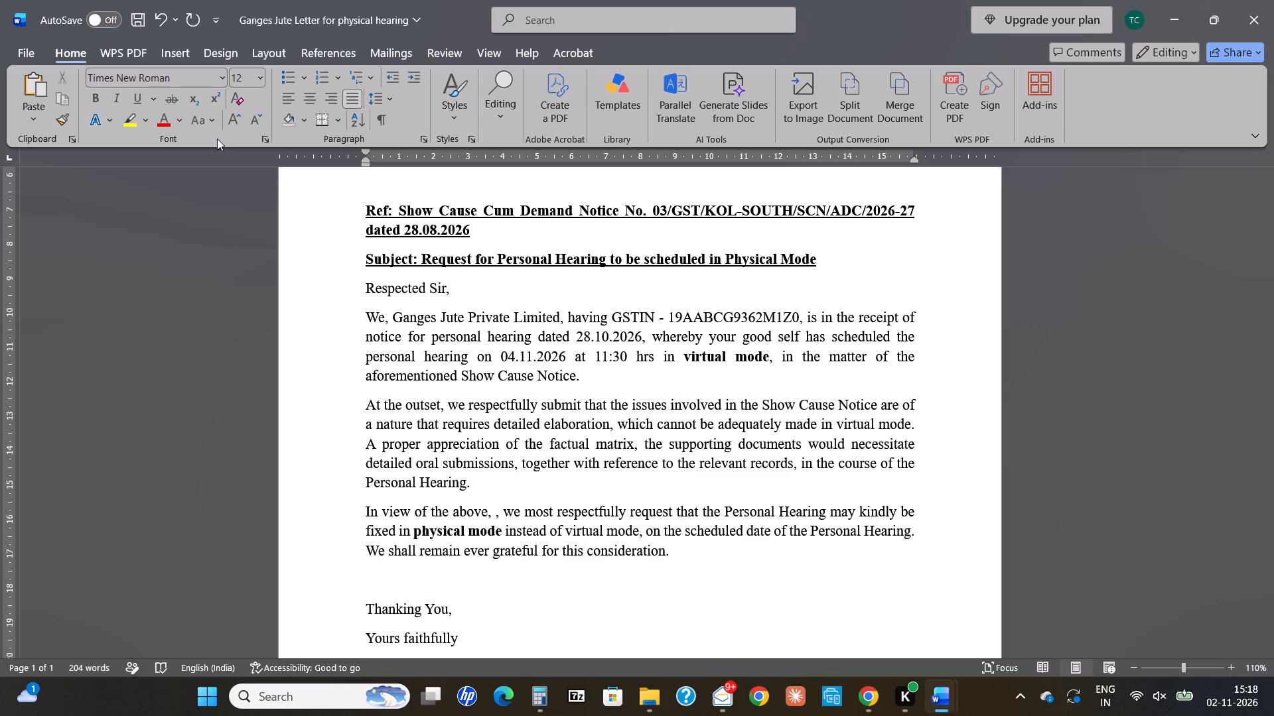
text(as discussed with the Superintendent,)
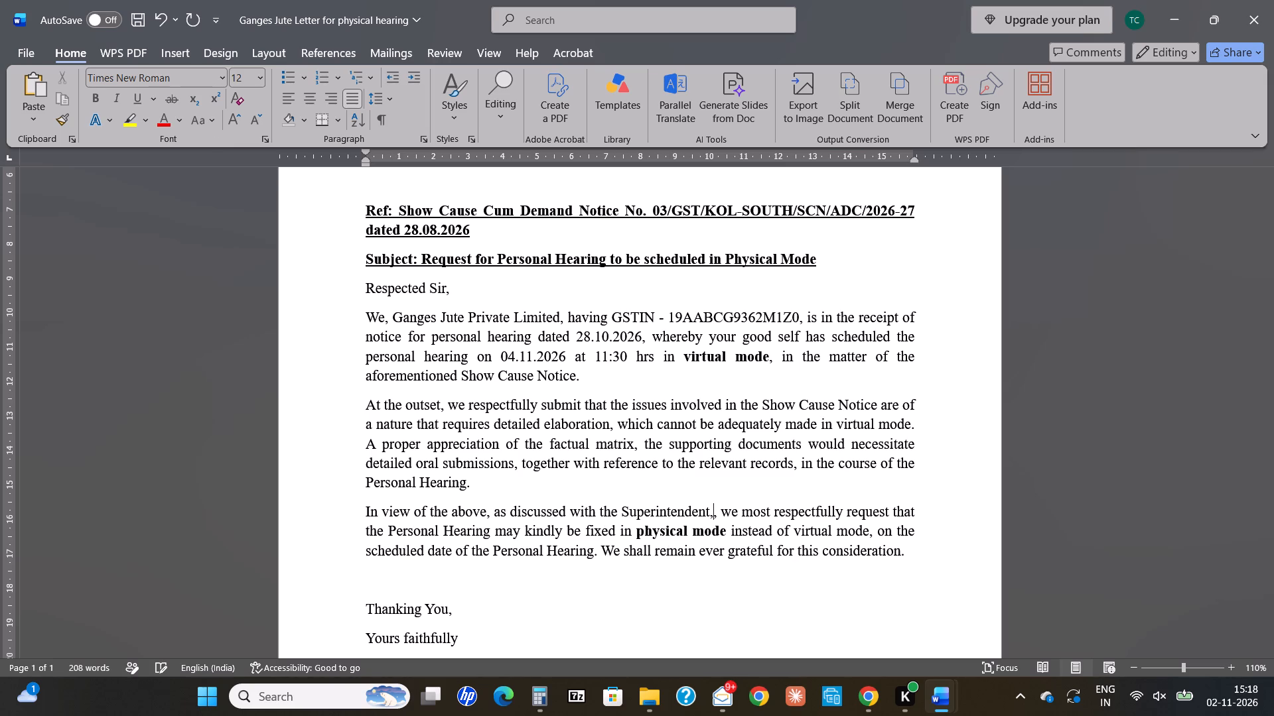
Add "(HQ – Adjudication) on 02.11.2026" after the mention of the Superintendent, with "Adjudication" spelled correctly.
key(space)
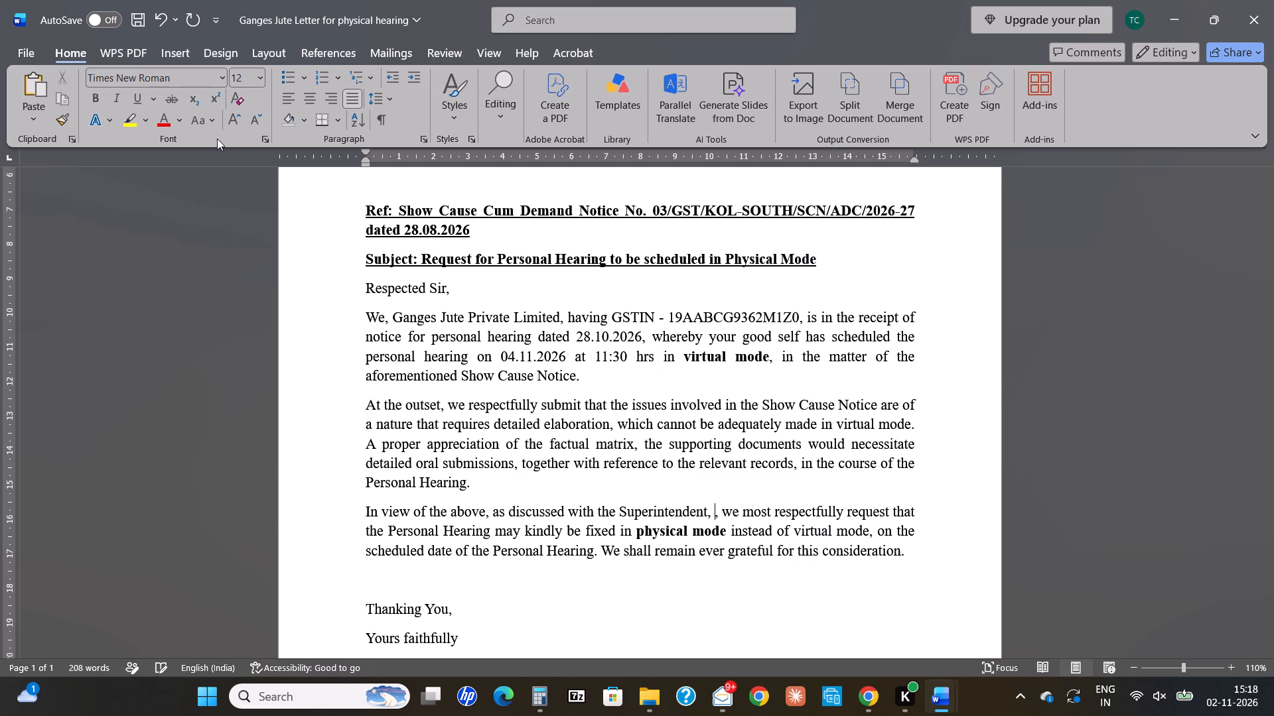
text((HQ - Ajdu)
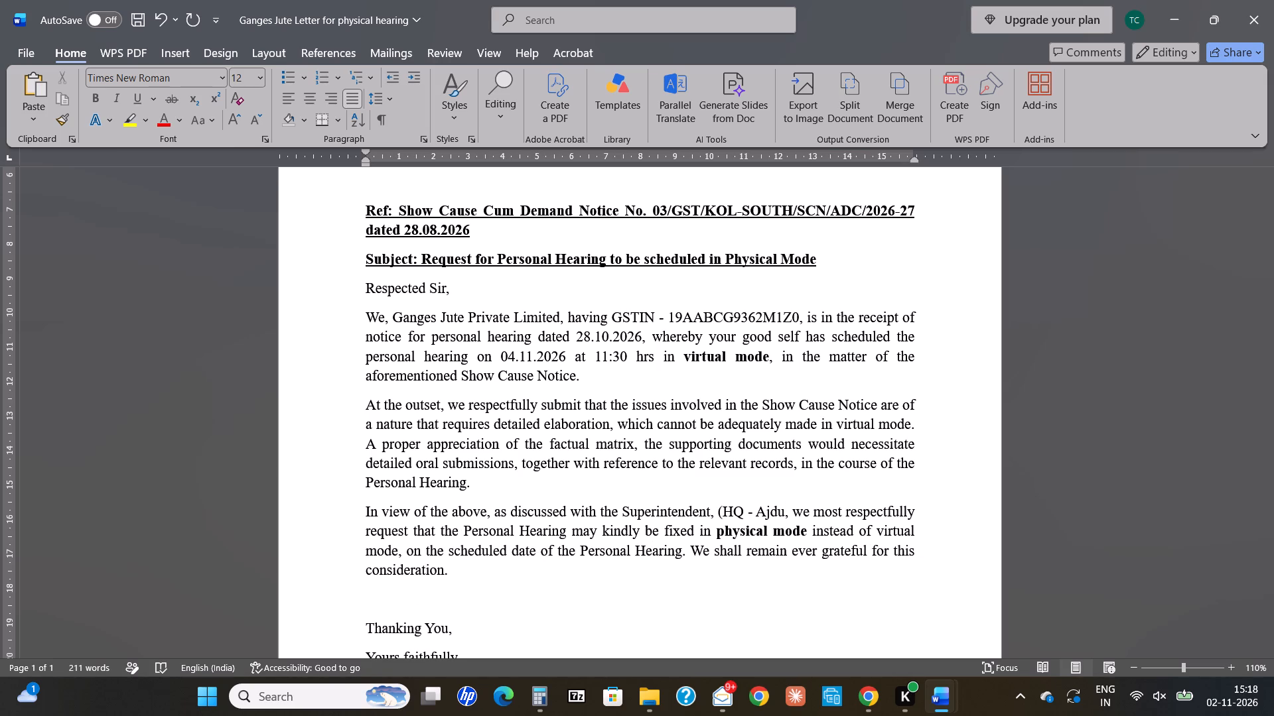
text(dication)
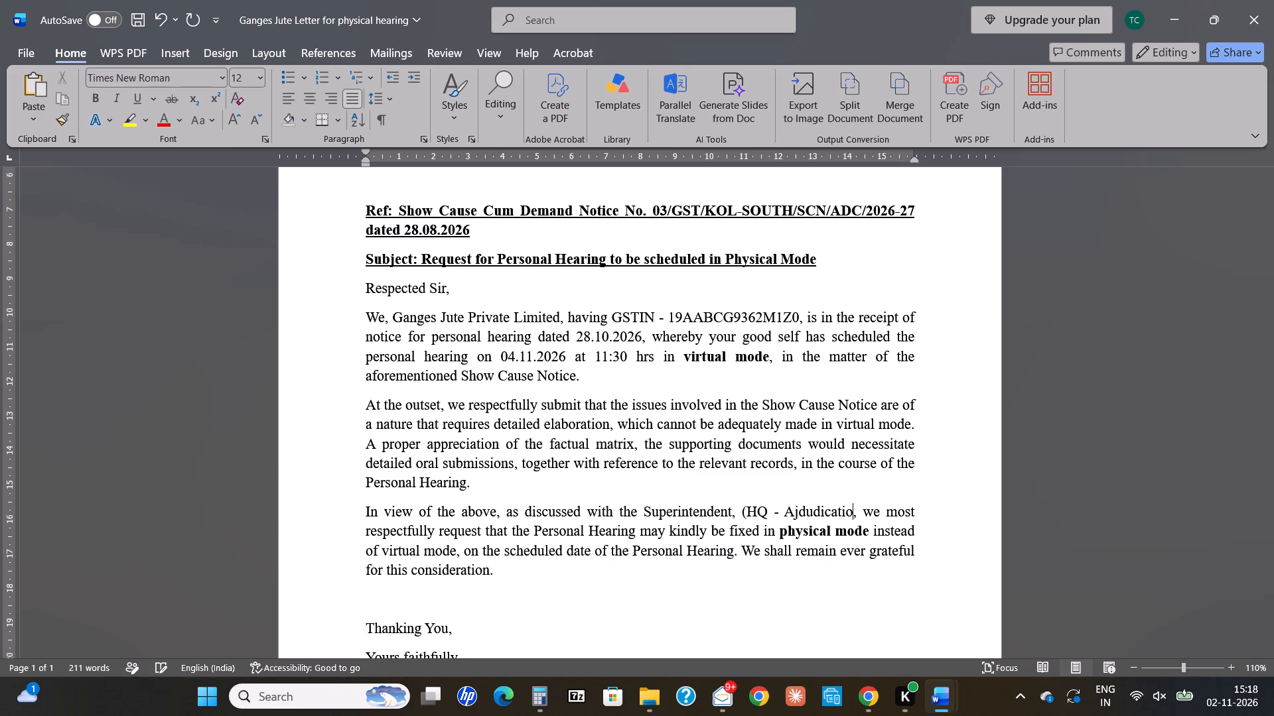
key(space)
key(BackSpace)
key(ctrl+Left)
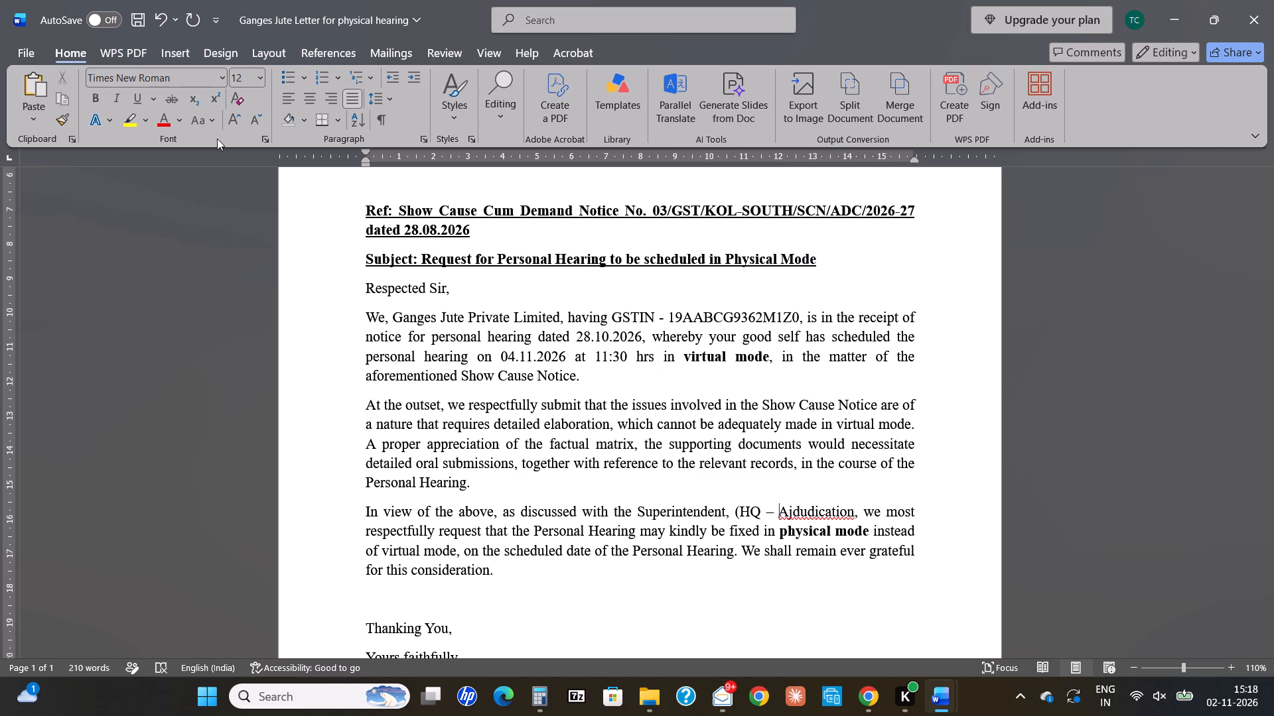
key(Right)
key(Right)
key(Right)
key(BackSpace)
key(BackSpace)
text(dj)
key(Home)
key(End)
key(Left)
key(Left)
key(Left)
key(Left)
key(Left)
key(Left)
key(Left)
key(Left)
key(Left)
key(Left)
text() on 02.11.2026)
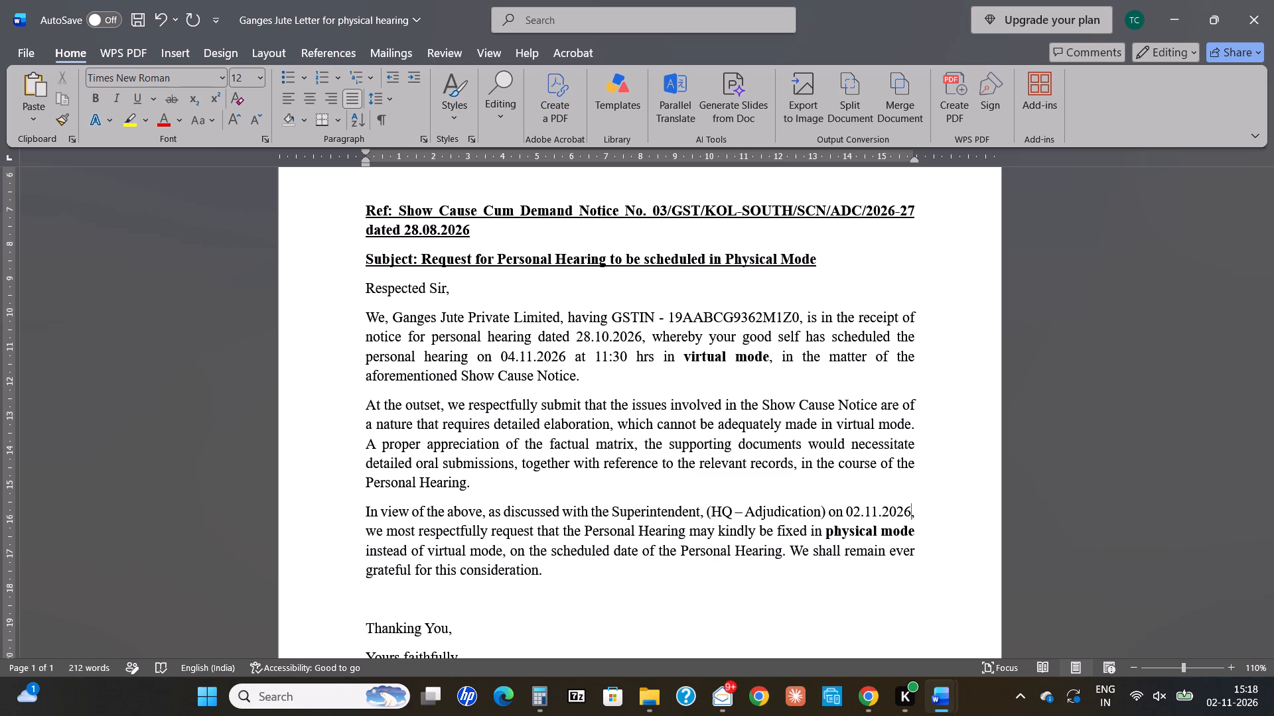
Replace "on the scheduled date of the Personal Hearing" after "instead of virtual mode," with "today".
key(ctrl+Right)
key(ctrl+Right)
key(ctrl+Right)
key(ctrl+Right)
key(ctrl+Right)
key(ctrl+Right)
key(ctrl+Right)
key(ctrl+Right)
key(ctrl+Right)
key(ctrl+Right)
key(ctrl+Right)
key(ctrl+Right)
key(ctrl+Right)
key(ctrl+Right)
key(ctrl+Right)
key(ctrl+Right)
key(ctrl+Right)
key(ctrl+Right)
key(ctrl+Right)
key(ctrl+Left)
key(ctrl+Right)
key(ctrl+Right)
key(ctrl+Right)
key(ctrl+Home)
key(ctrl+Home)
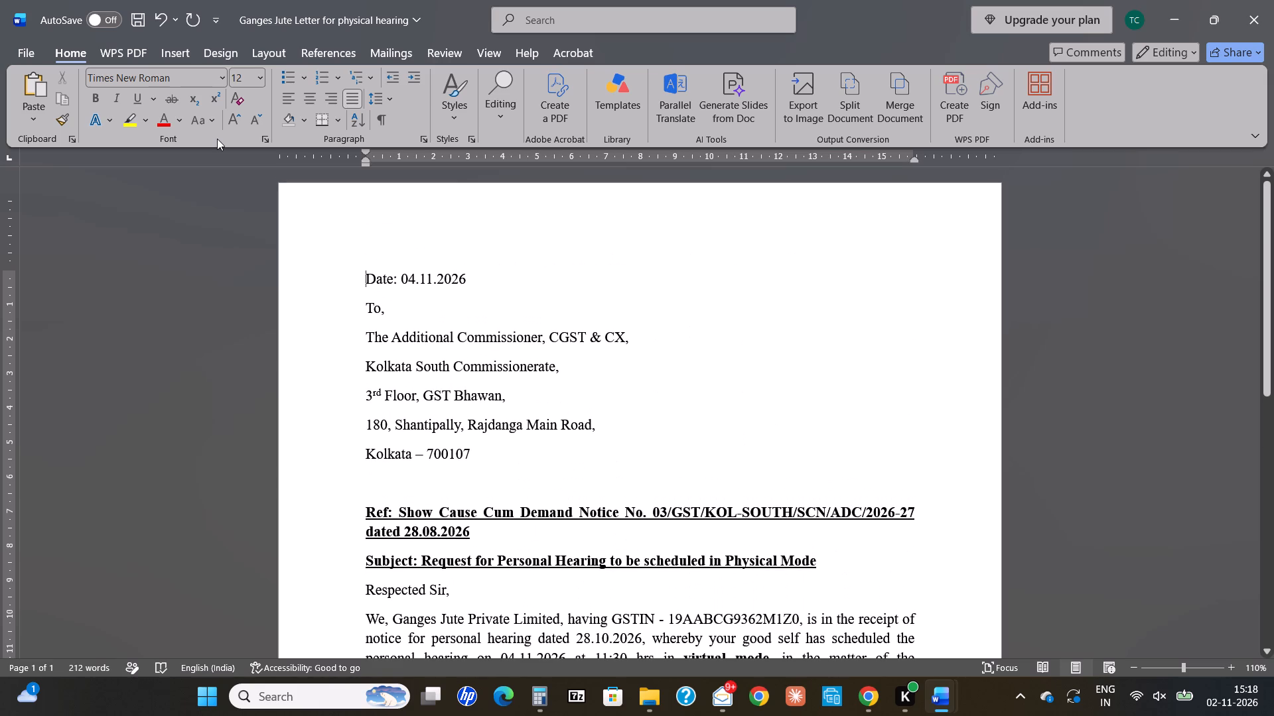
key(Page_Down)
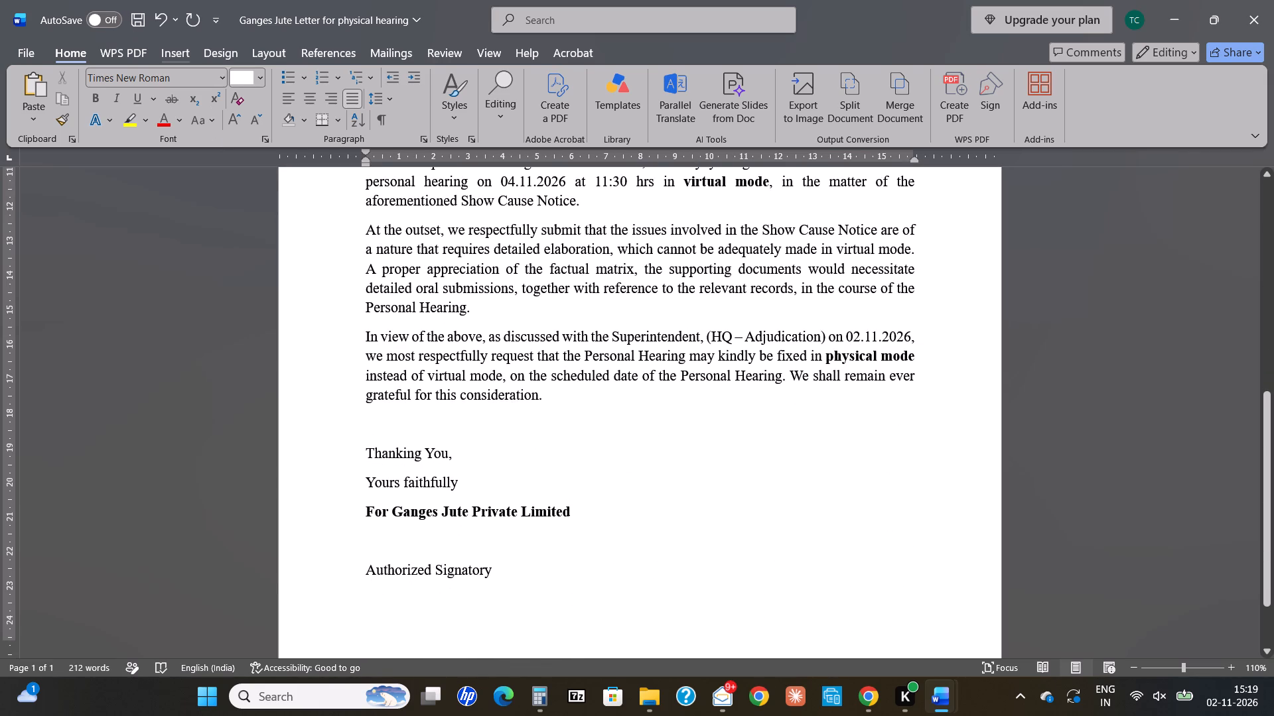
click(518, 375)
key(Left)
key(ctrl+Delete)
key(ctrl+Delete)
key(ctrl+Delete)
key(ctrl+Delete)
key(ctrl+Delete)
key(ctrl+Delete)
key(ctrl+Delete)
key(ctrl+Delete)
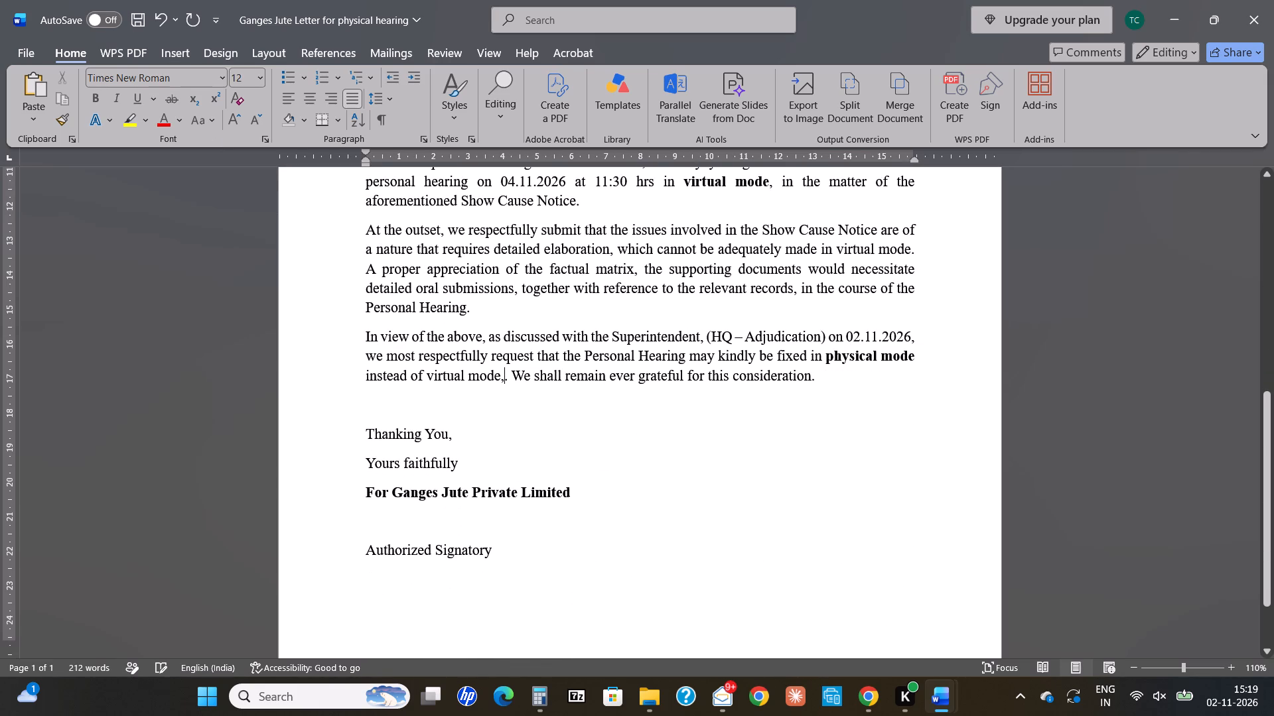
text(today)
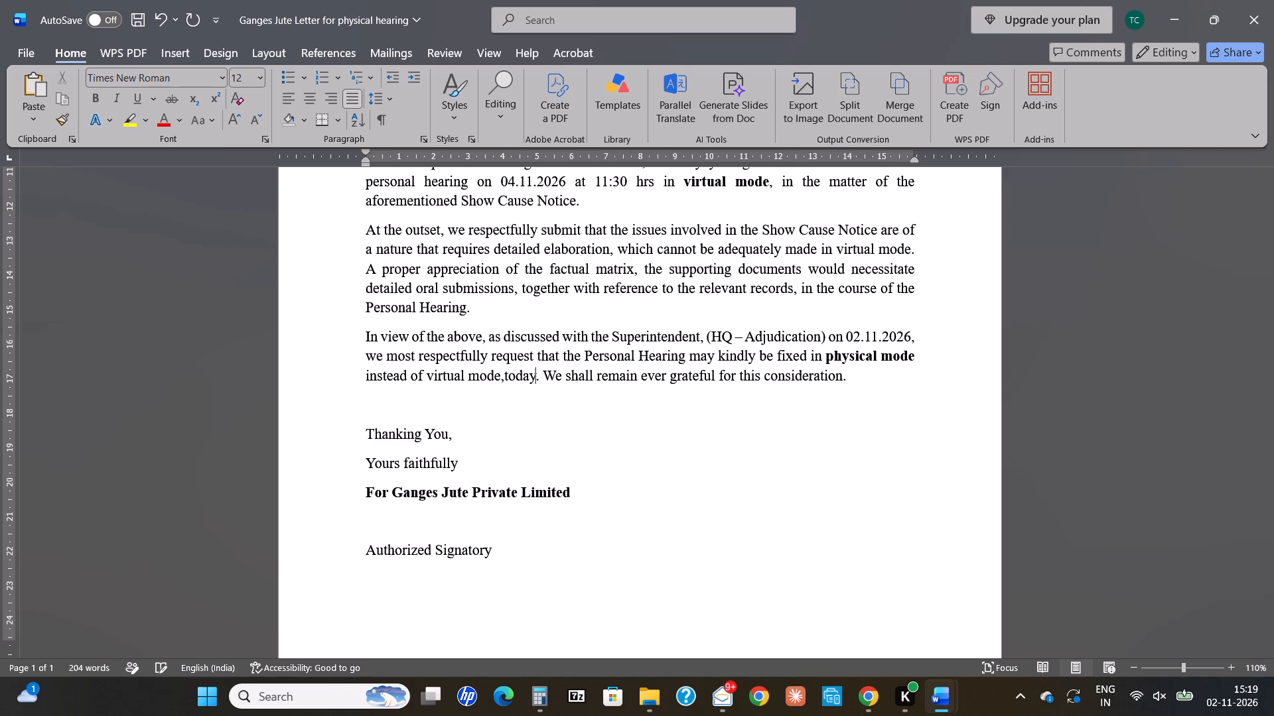
key(Left)
key(Left)
key(Left)
key(Left)
key(Left)
key(space)
key(End)
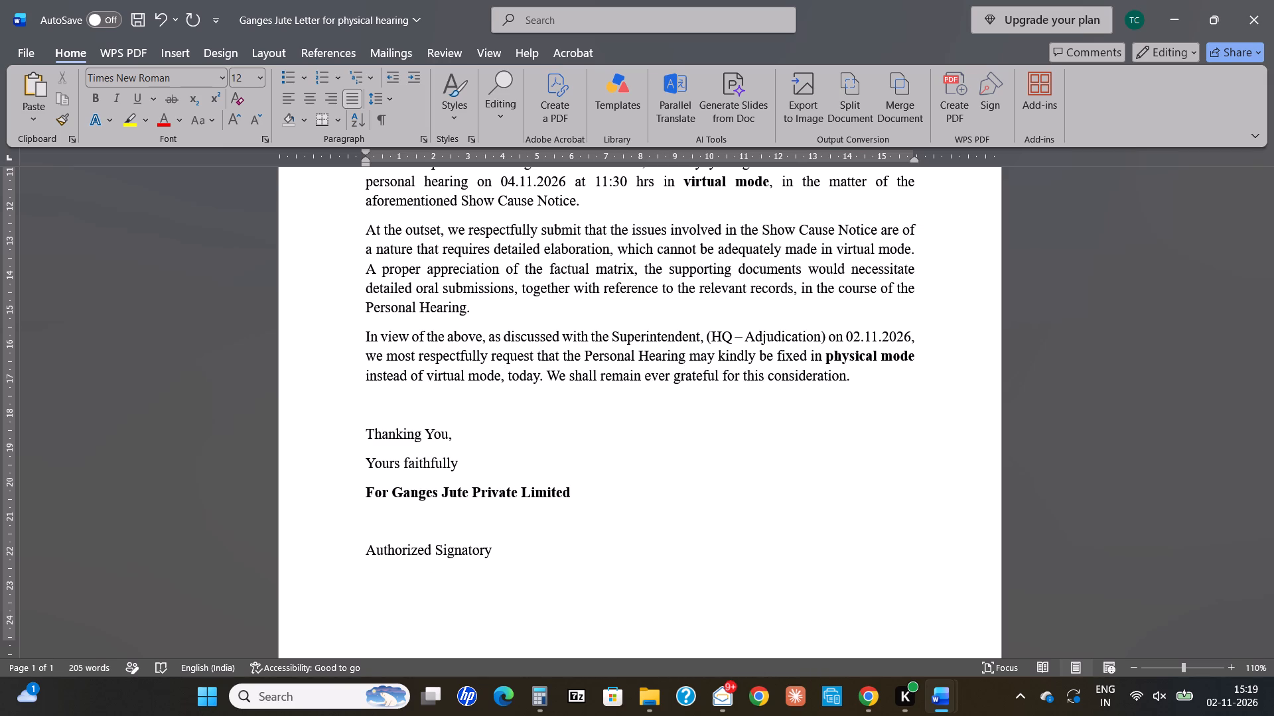
Move the sentence "We shall remain ever grateful for this consideration." into its own paragraph.
key(ctrl+Left)
key(ctrl+Left)
key(ctrl+Left)
key(ctrl+Left)
key(ctrl+Left)
key(ctrl+Left)
key(ctrl+Left)
key(ctrl+Left)
key(ctrl+Left)
key(ctrl+Left)
key(ctrl+Left)
key(ctrl+Left)
key(ctrl+Left)
key(ctrl+Right)
key(ctrl+Right)
key(ctrl+Right)
key(ctrl+Right)
key(ctrl+Right)
key(ctrl+Left)
key(Return)
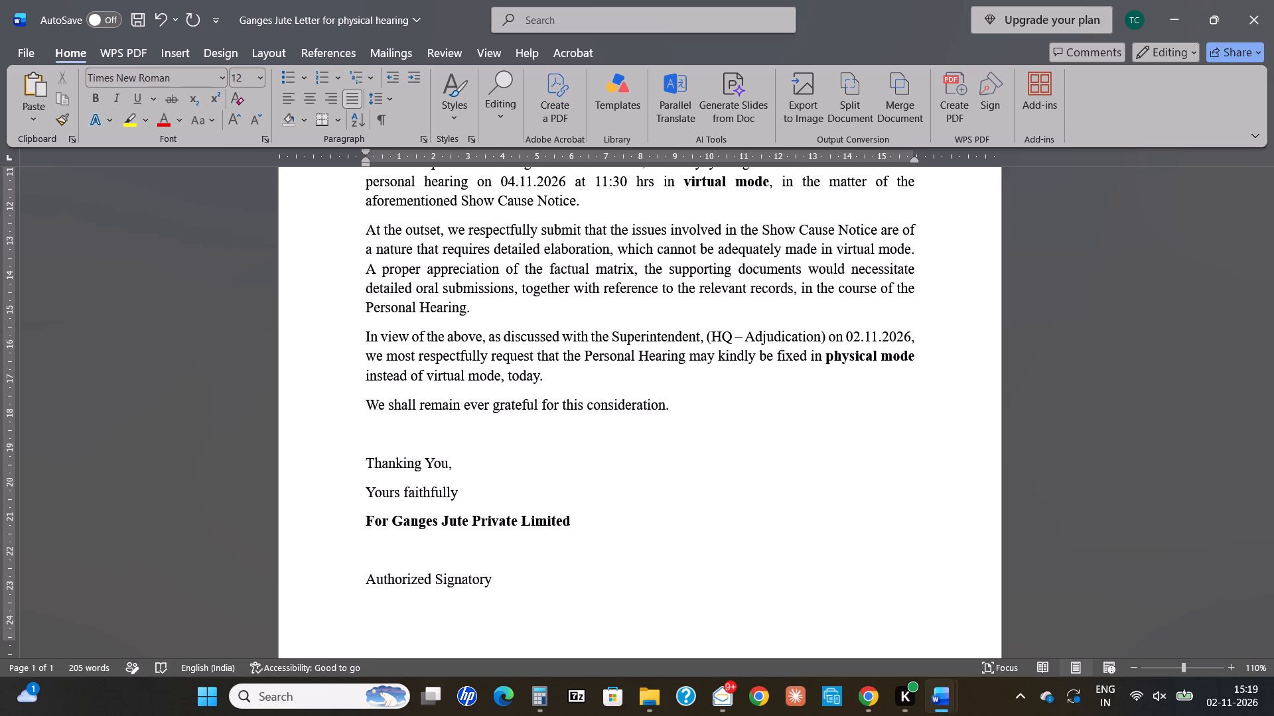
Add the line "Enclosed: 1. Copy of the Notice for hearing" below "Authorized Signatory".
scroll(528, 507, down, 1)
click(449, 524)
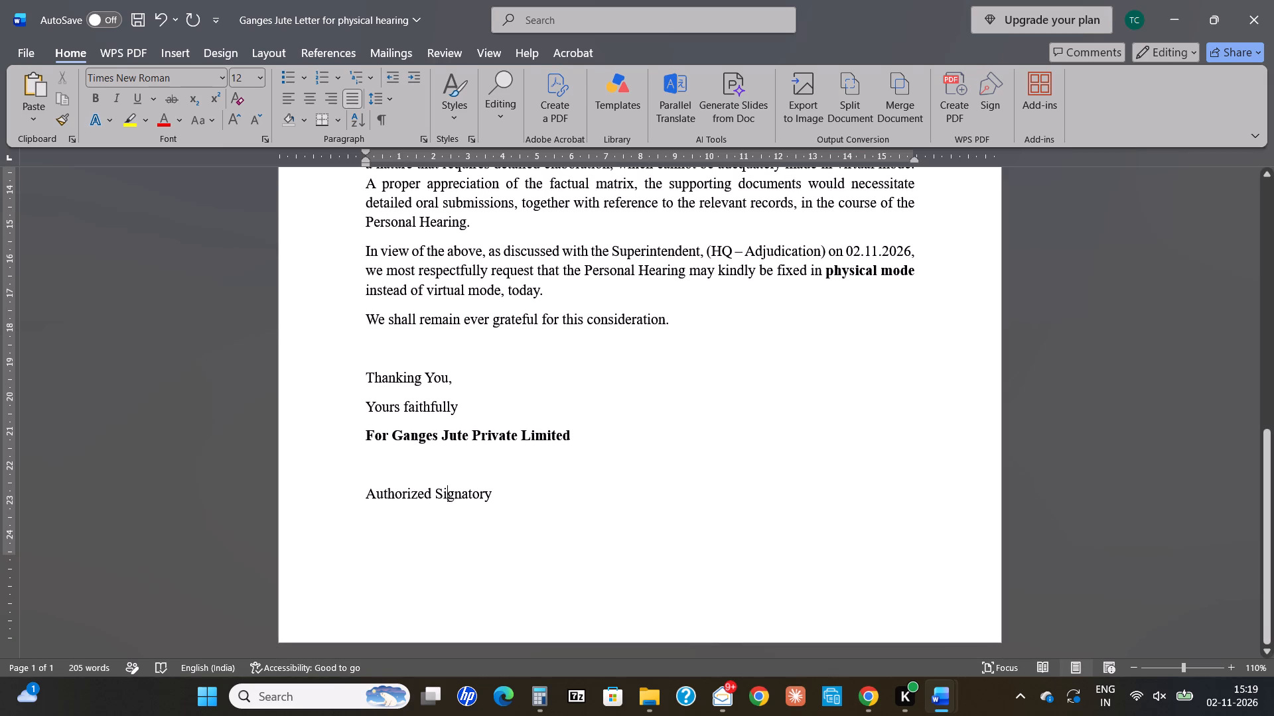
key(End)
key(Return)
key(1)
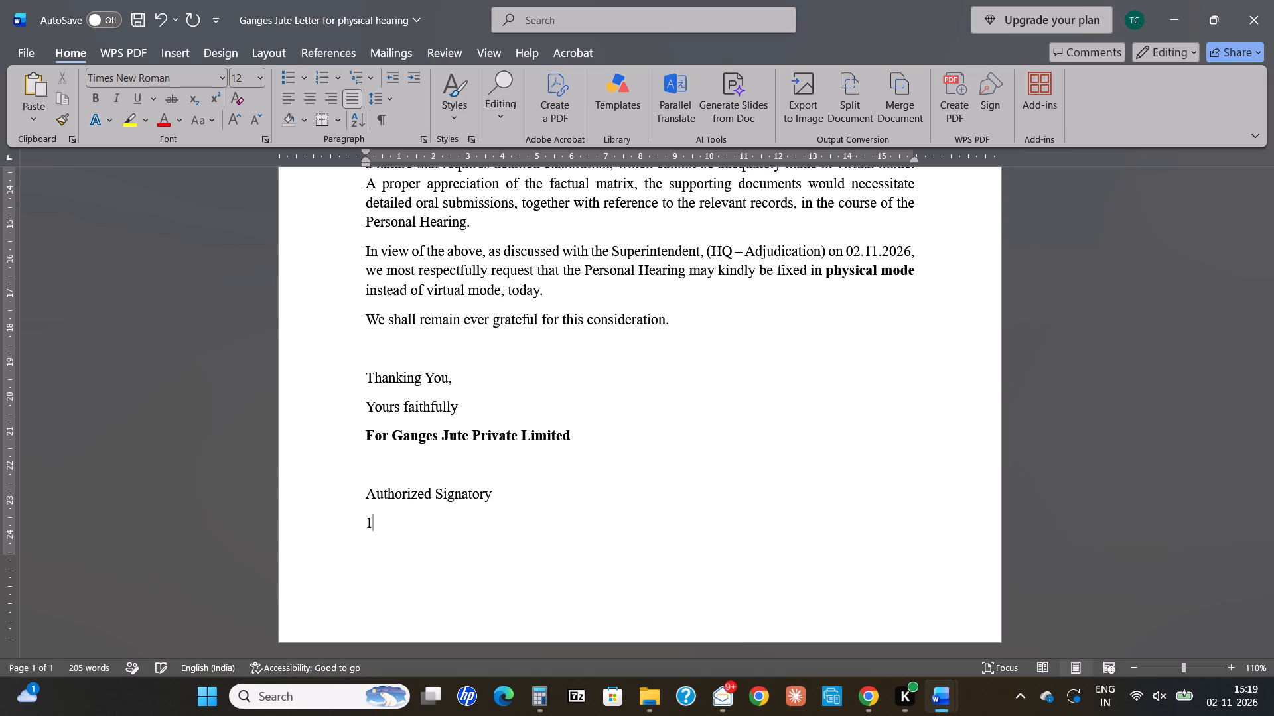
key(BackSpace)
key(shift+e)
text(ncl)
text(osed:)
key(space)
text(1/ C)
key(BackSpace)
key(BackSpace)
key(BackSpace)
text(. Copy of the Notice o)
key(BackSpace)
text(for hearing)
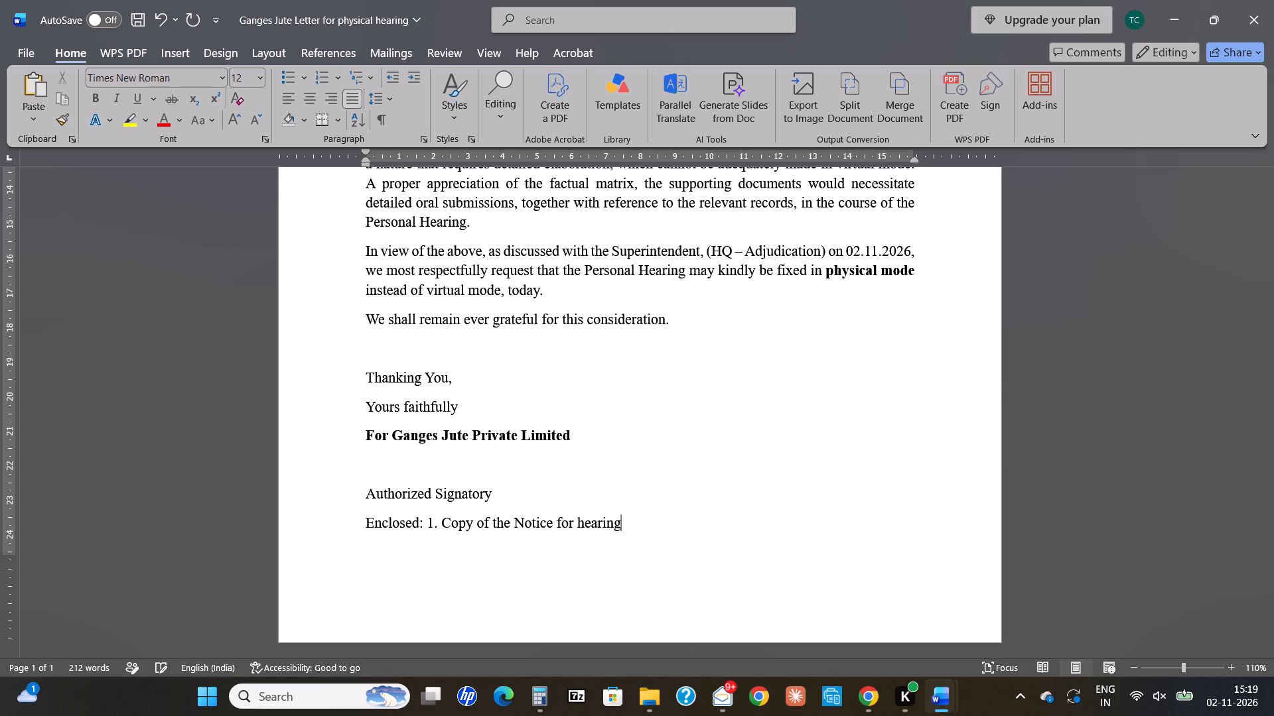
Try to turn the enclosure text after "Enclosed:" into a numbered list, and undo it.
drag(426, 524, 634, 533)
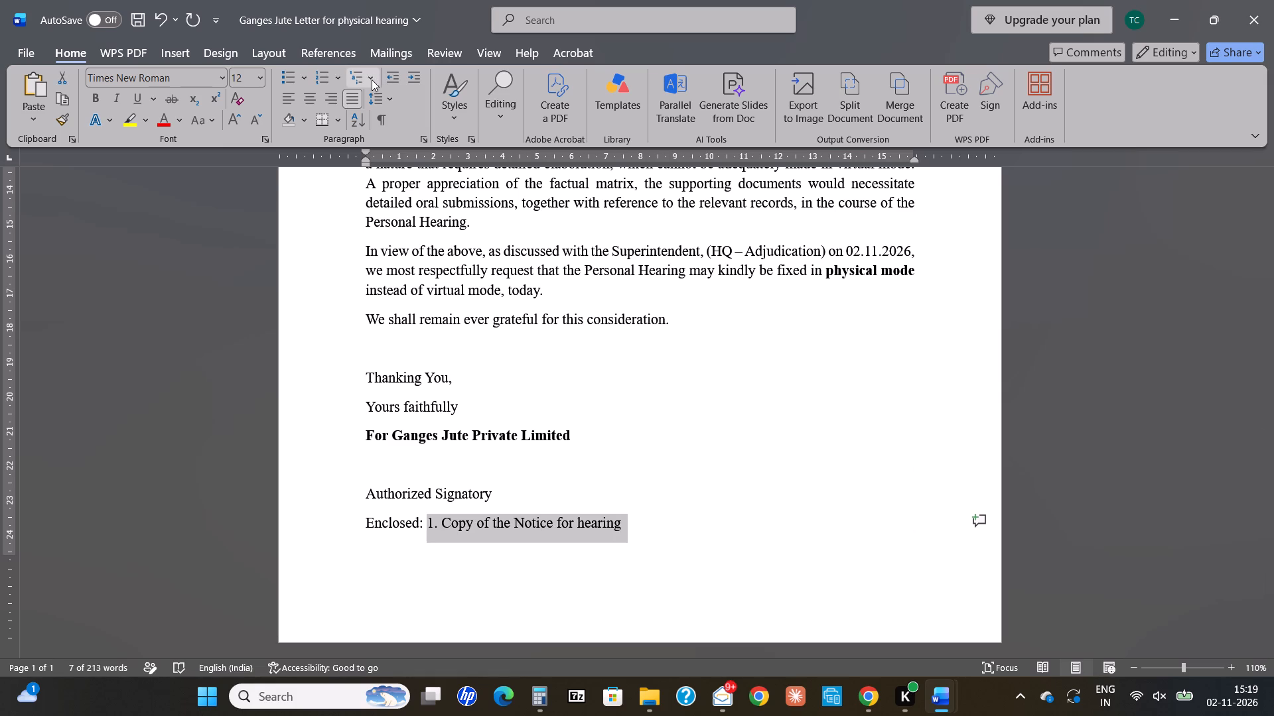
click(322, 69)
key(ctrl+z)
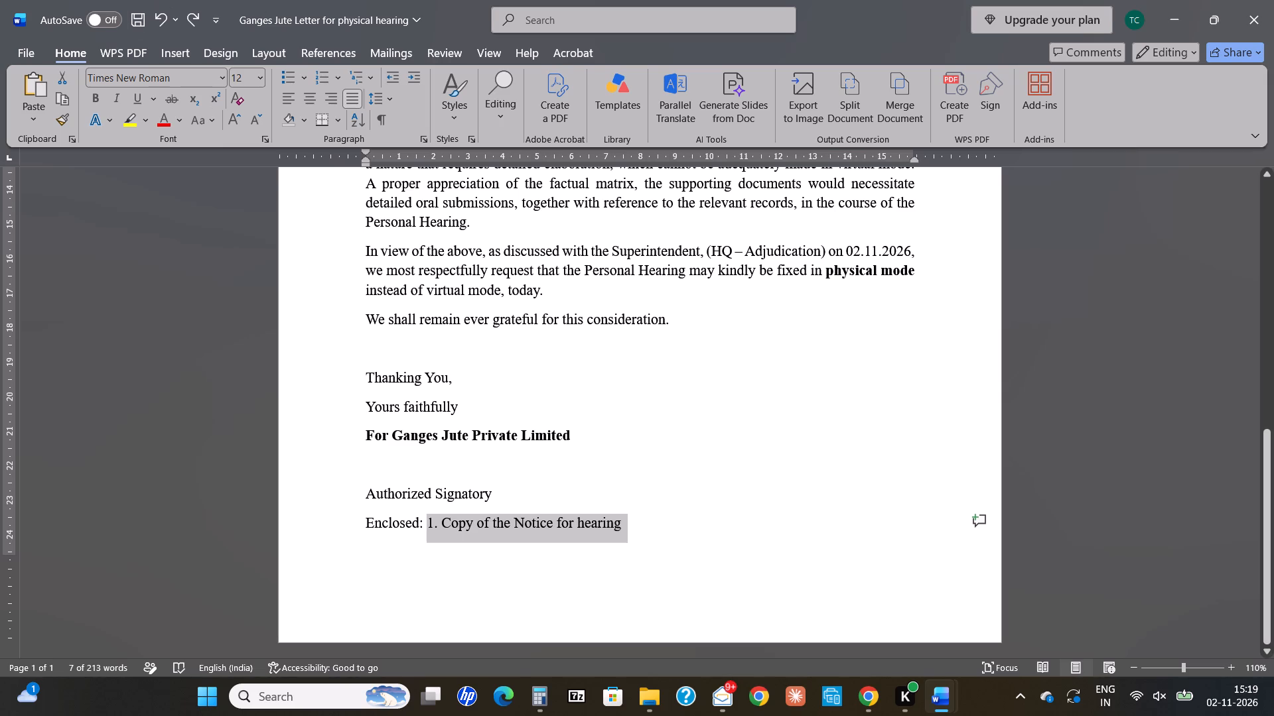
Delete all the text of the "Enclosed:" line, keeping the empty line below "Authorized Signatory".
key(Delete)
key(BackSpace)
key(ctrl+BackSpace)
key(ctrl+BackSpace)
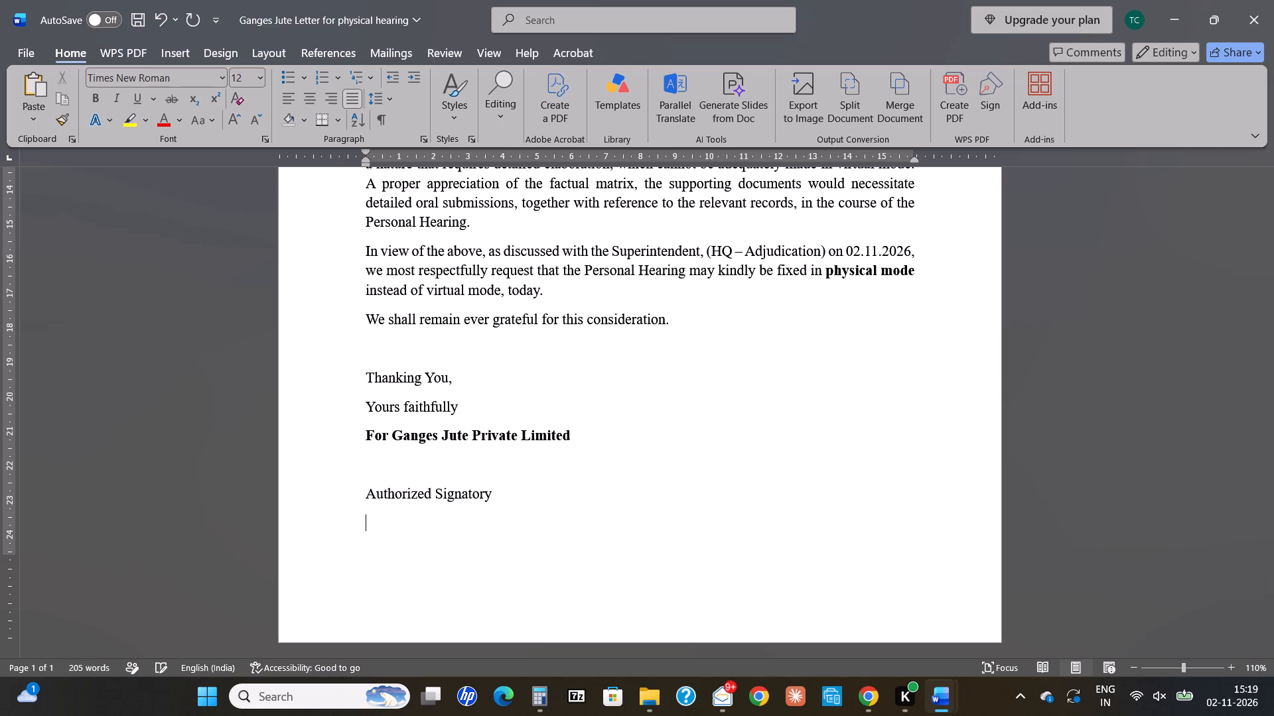
Insert a table with two columns and one row on the line below "Authorized Signatory".
key(Right)
key(Right)
key(Down)
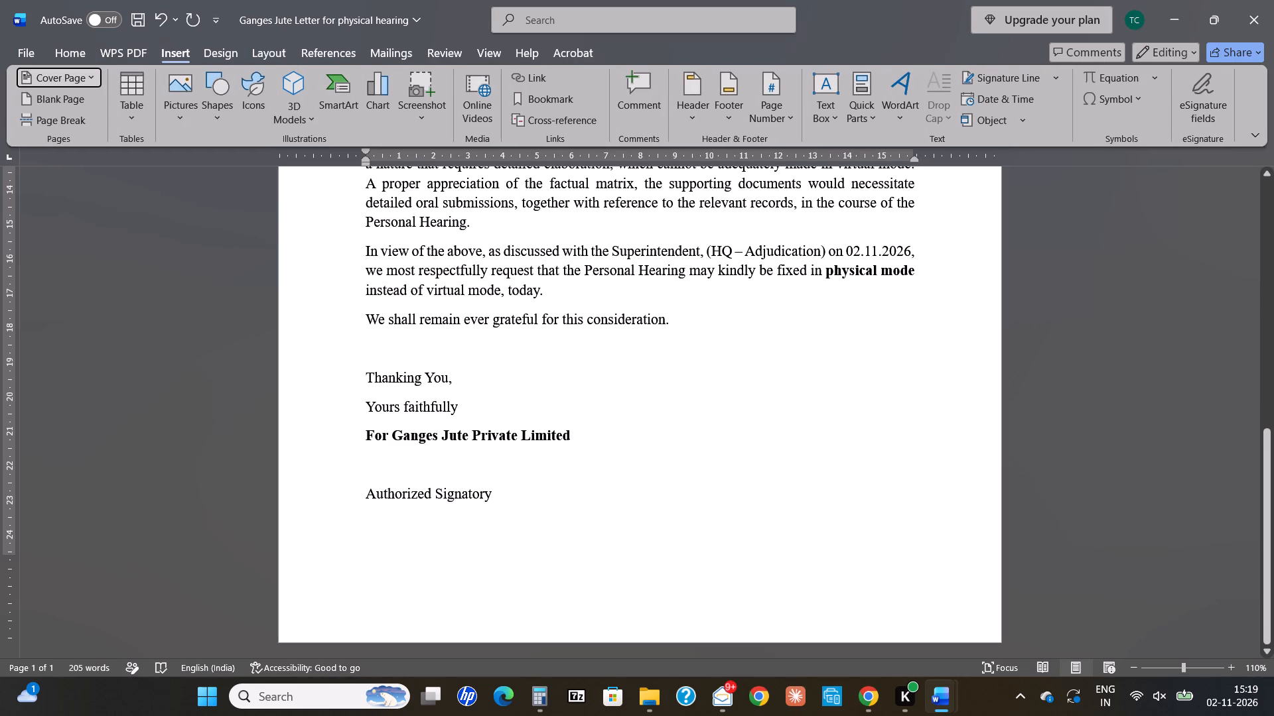
key(Right)
key(alt+Down)
key(Right)
key(Return)
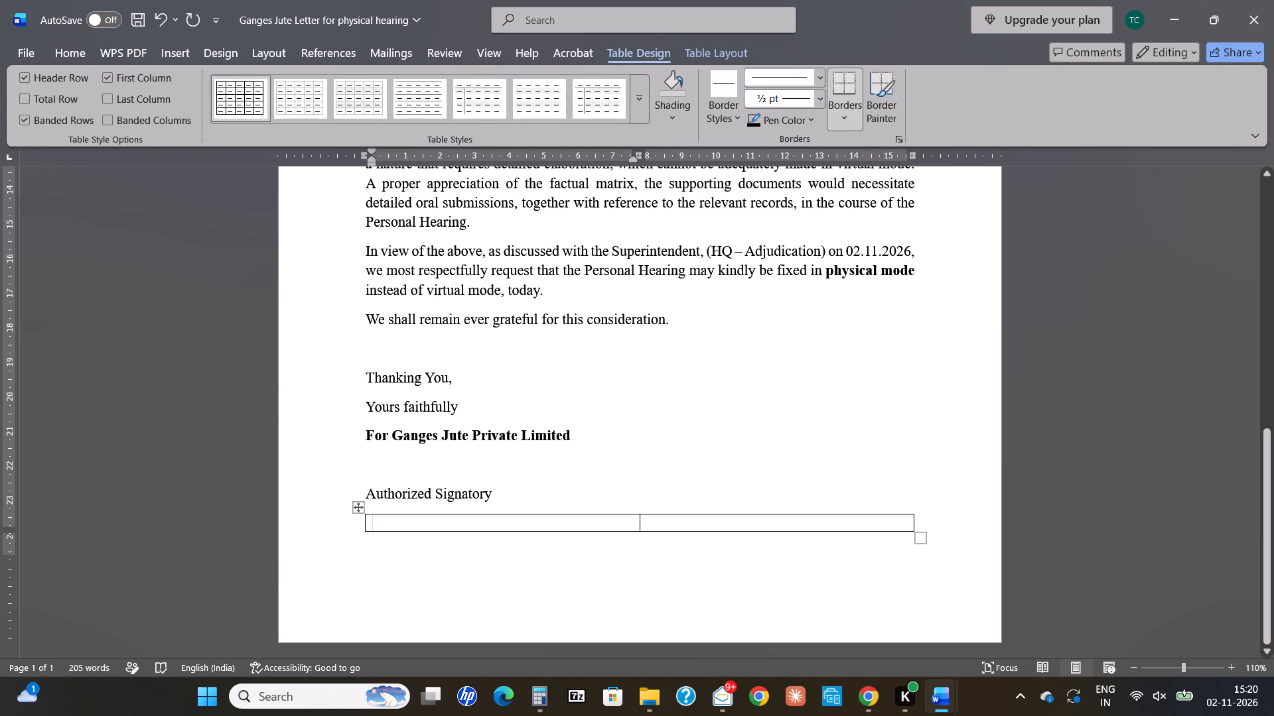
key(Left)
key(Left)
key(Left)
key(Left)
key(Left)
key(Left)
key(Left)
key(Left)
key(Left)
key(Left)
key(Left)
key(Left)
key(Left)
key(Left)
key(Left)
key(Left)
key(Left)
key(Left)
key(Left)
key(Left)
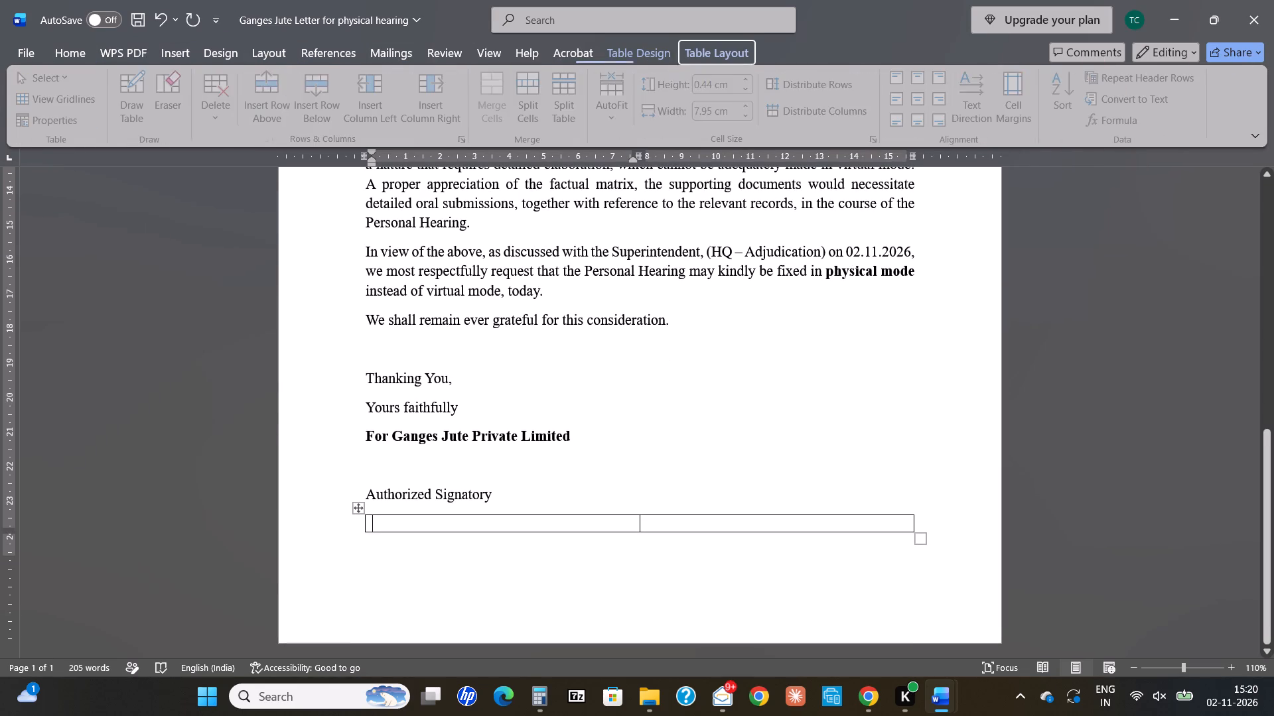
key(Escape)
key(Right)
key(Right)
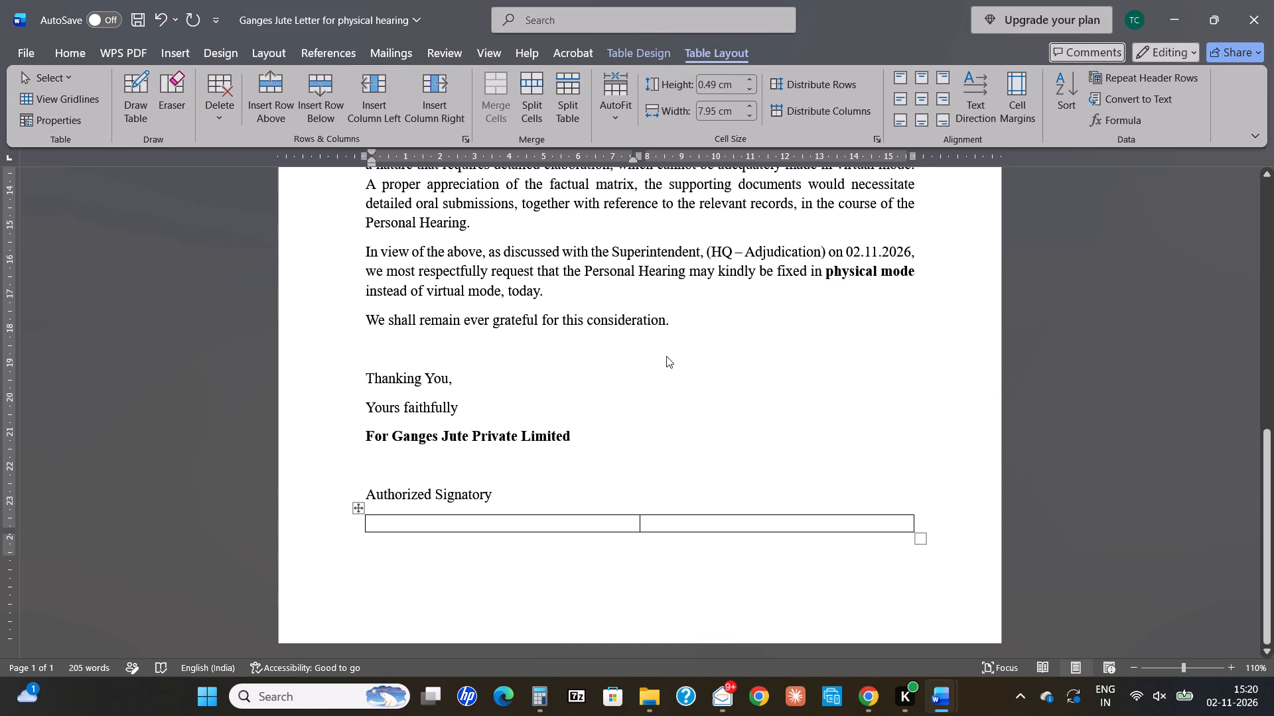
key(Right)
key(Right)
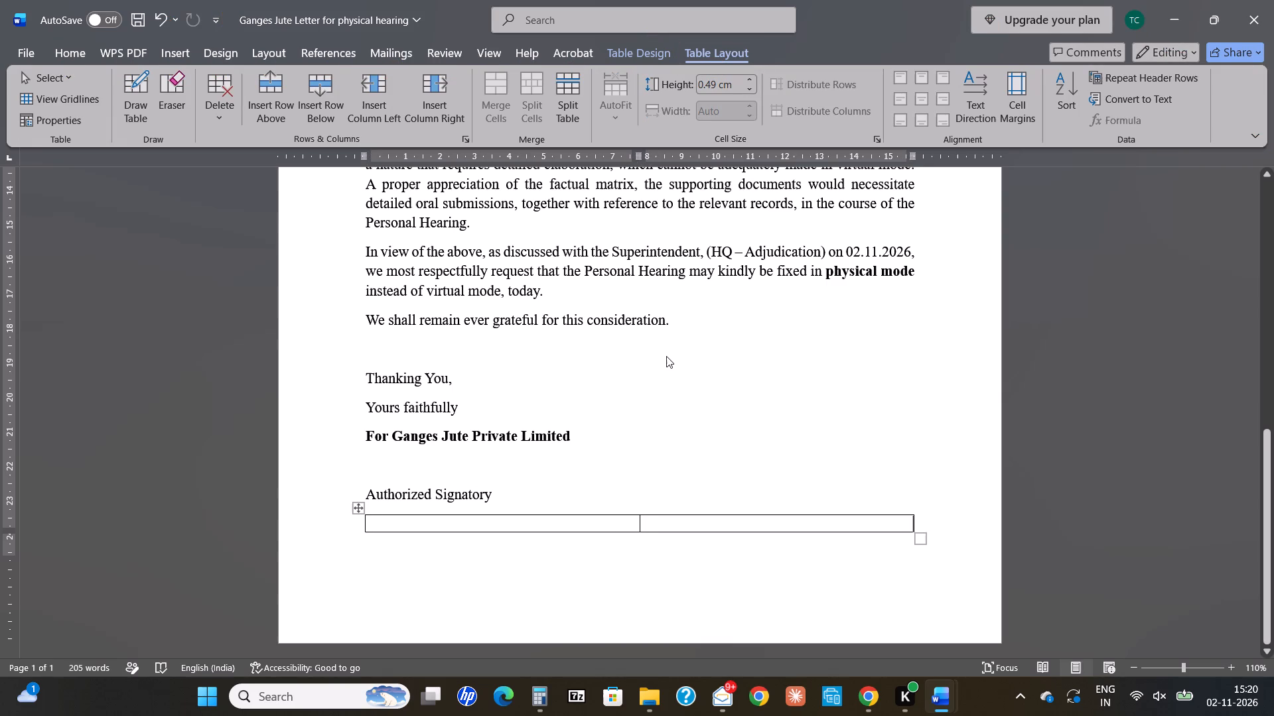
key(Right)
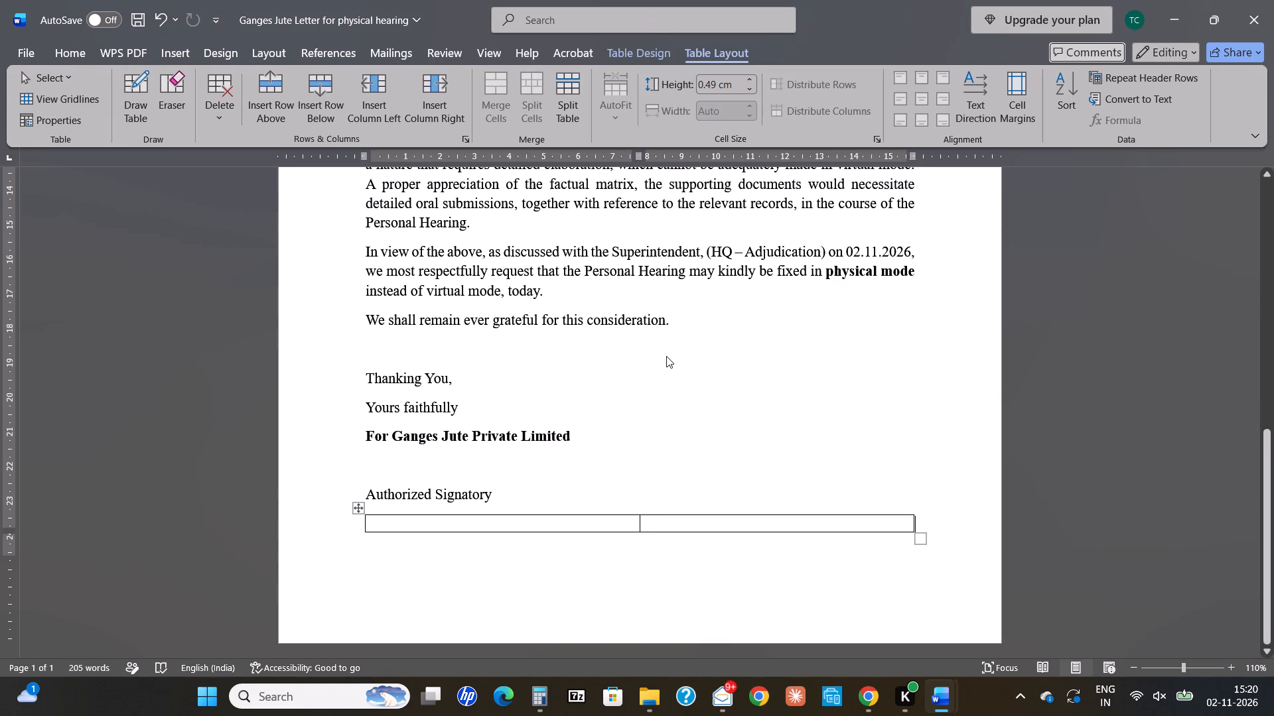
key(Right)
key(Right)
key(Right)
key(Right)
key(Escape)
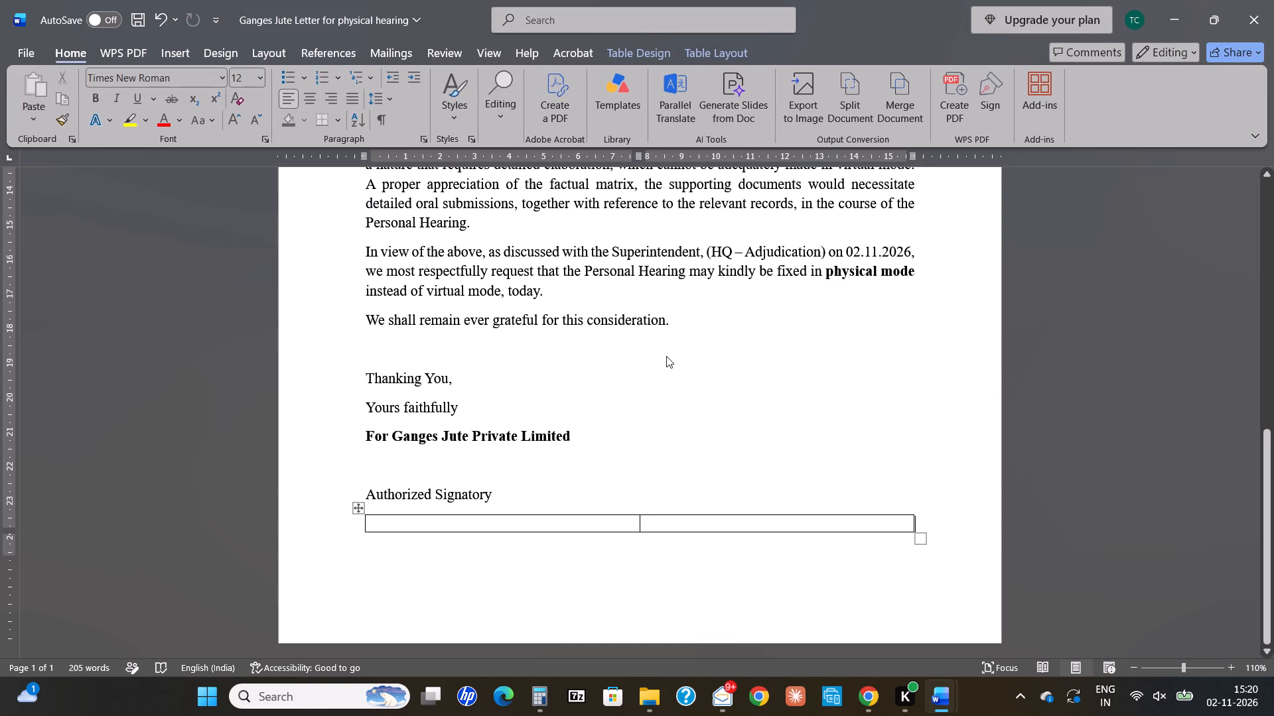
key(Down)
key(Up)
Narrow the new table's first column to about 2 cm, widening the second column to match.
drag(638, 524, 433, 538)
Fill the table's first row with "Enclosed:" and "1. Copy of the Notice for Hearing".
click(401, 521)
text(Enclosed:)
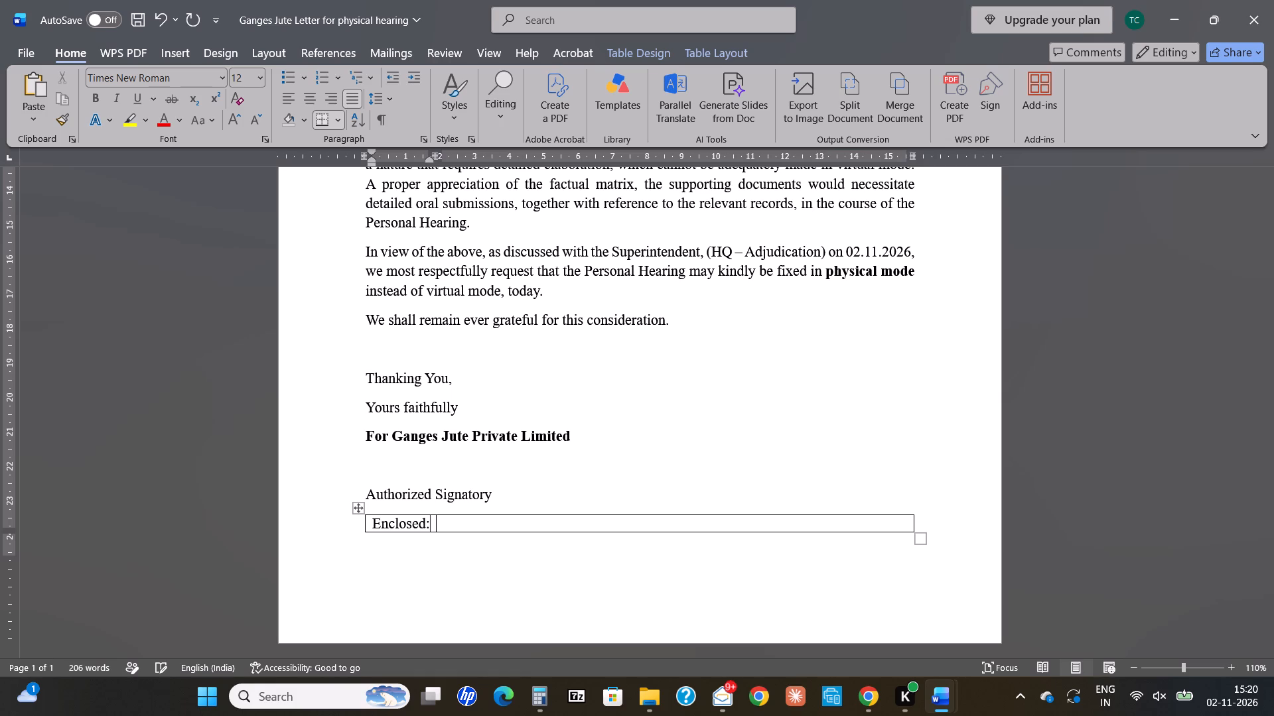
key(Tab)
key(1)
text(. Copy of th)
key(ctrl+z)
key(ctrl+z)
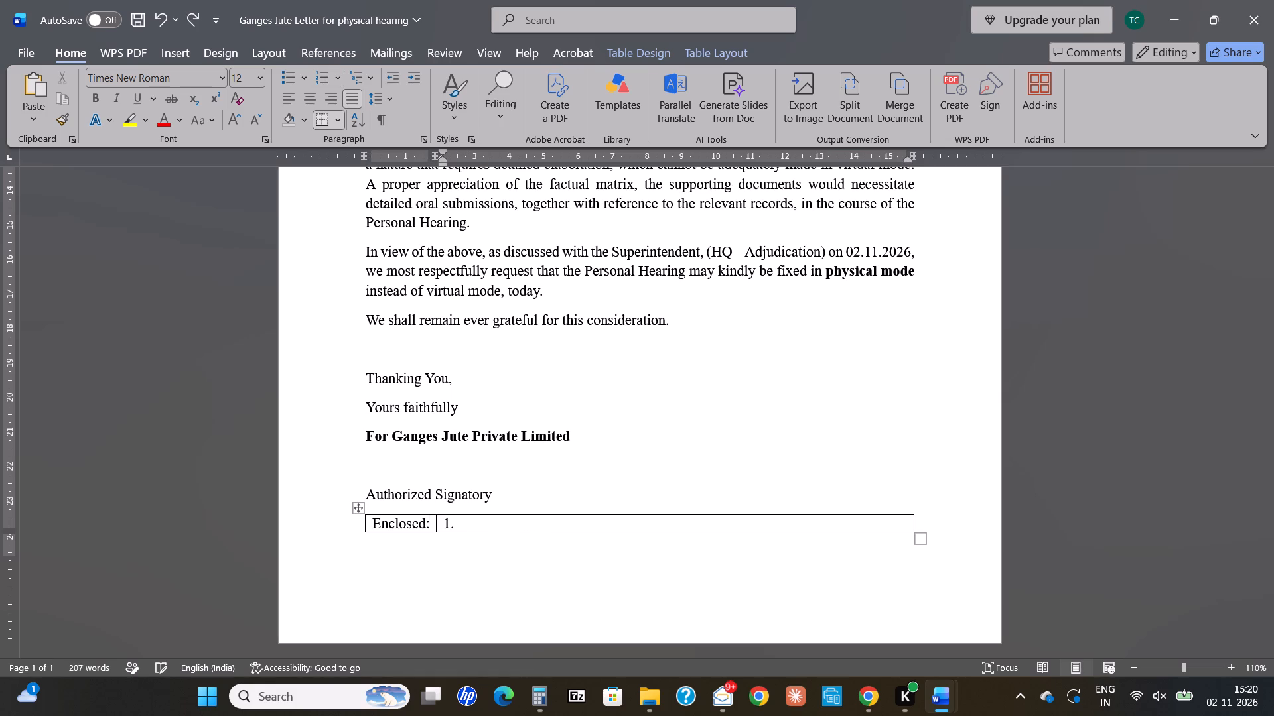
text(Copy of the)
key(space)
text(Notice for E)
key(BackSpace)
text(Hearing)
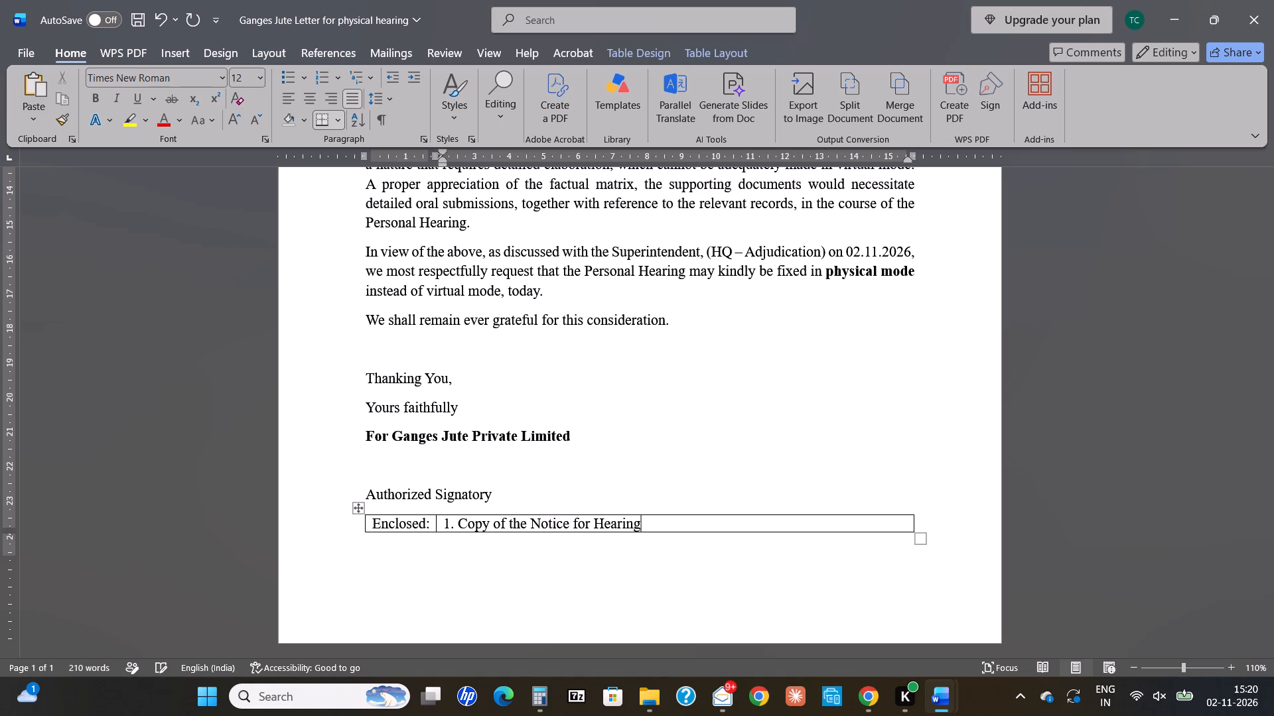
Add a second table row with "2. Letter of Authorisation" in its second column.
key(Tab)
key(Tab)
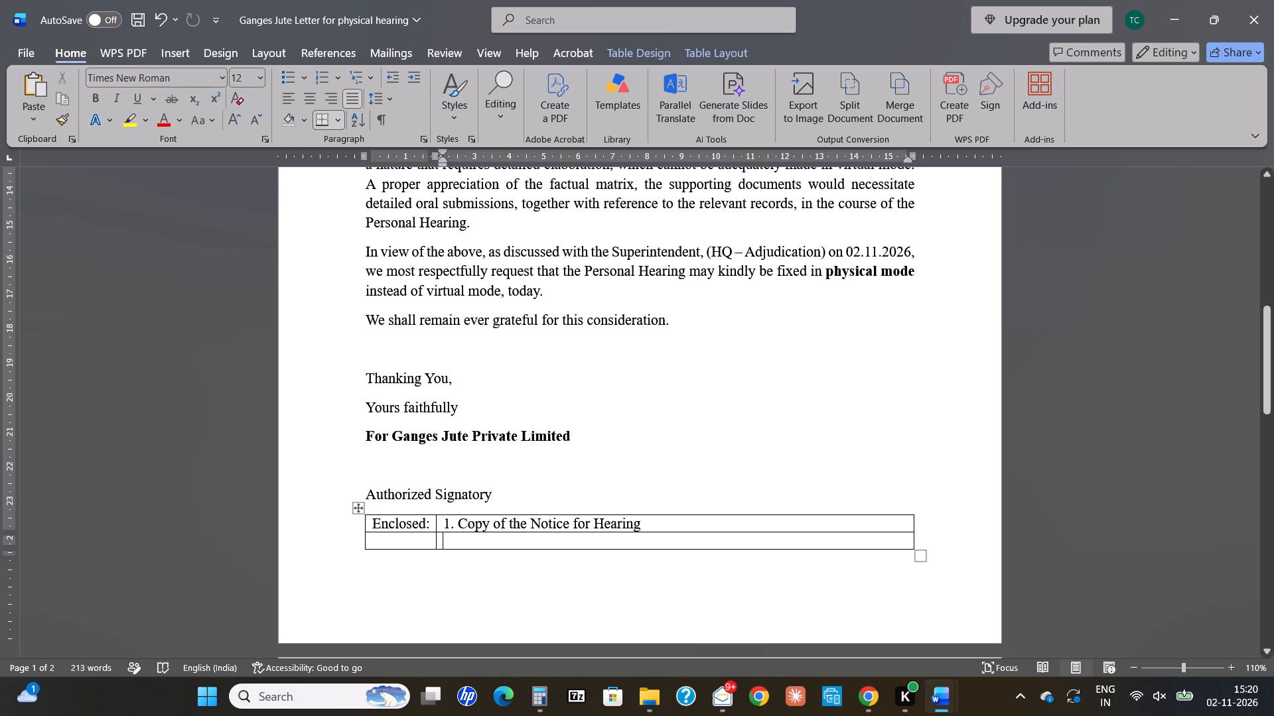
text(1.)
key(BackSpace)
key(2)
key(BackSpace)
key(BackSpace)
text(2.)
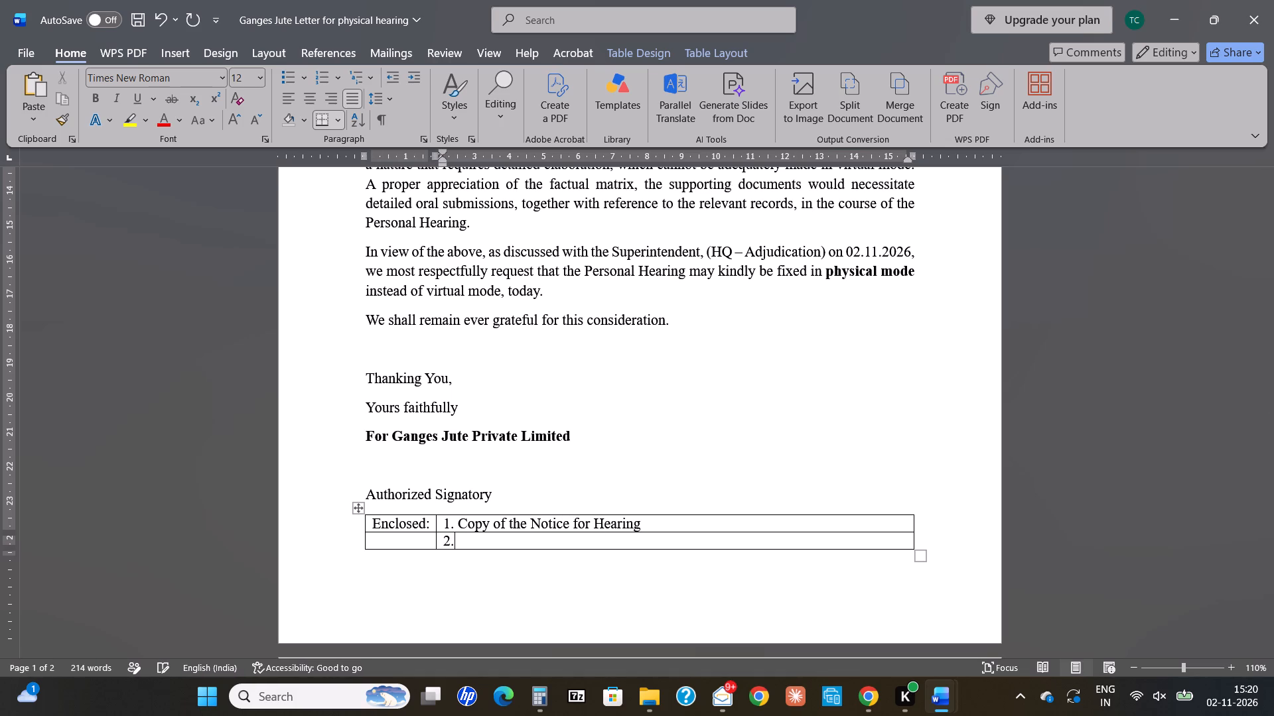
key(space)
text(Letter o f)
key(BackSpace)
key(BackSpace)
text(f Auhto)
key(BackSpace)
key(BackSpace)
key(BackSpace)
text(thorisation)
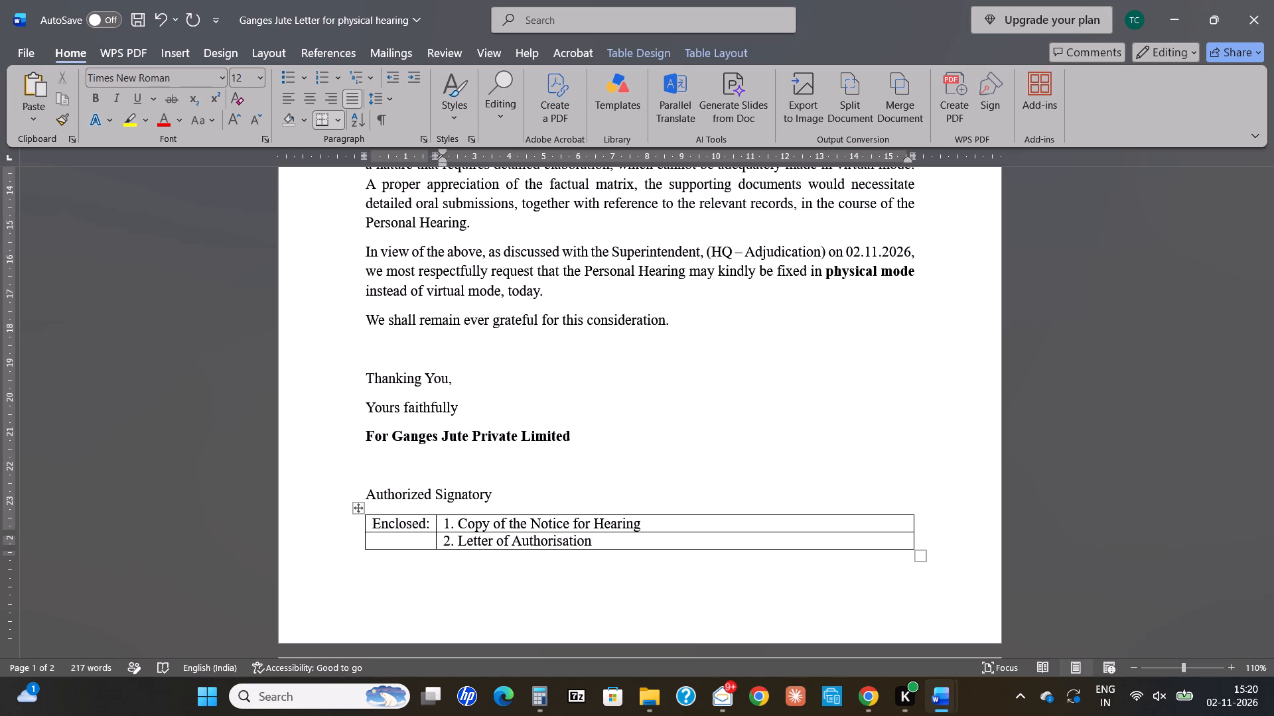
Apply white background shading to the whole enclosure table.
click(354, 504)
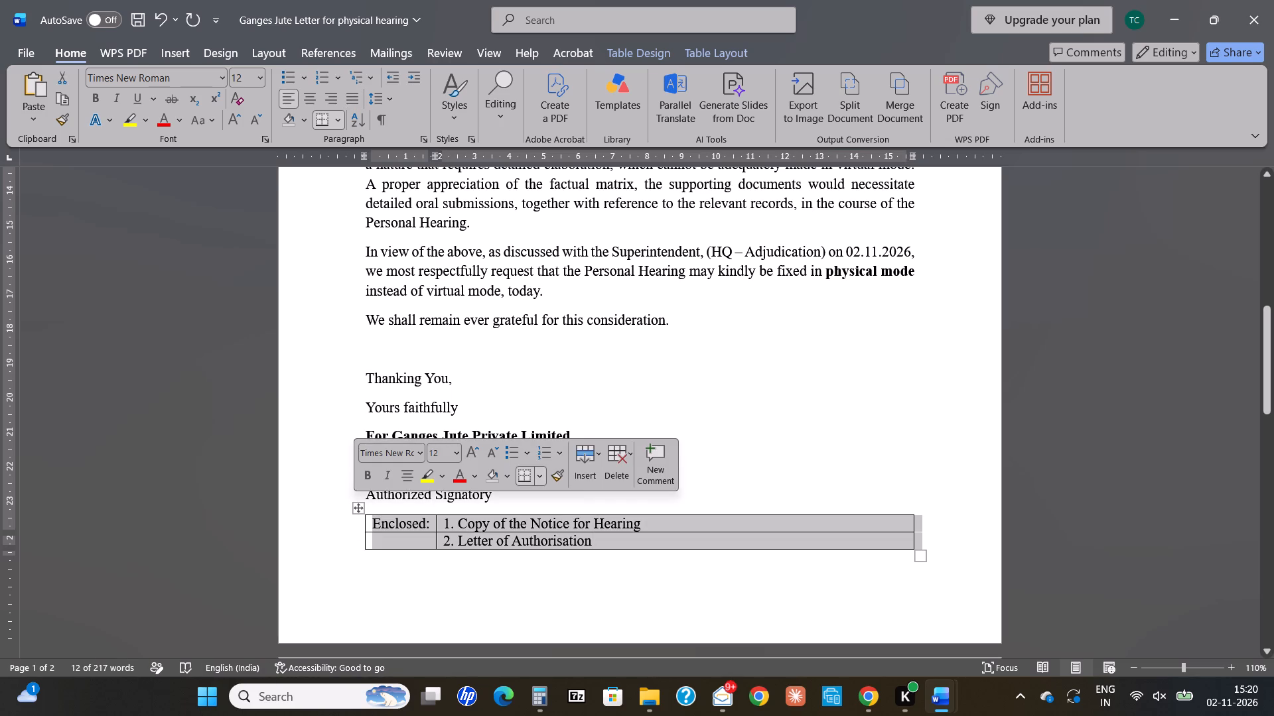
click(729, 42)
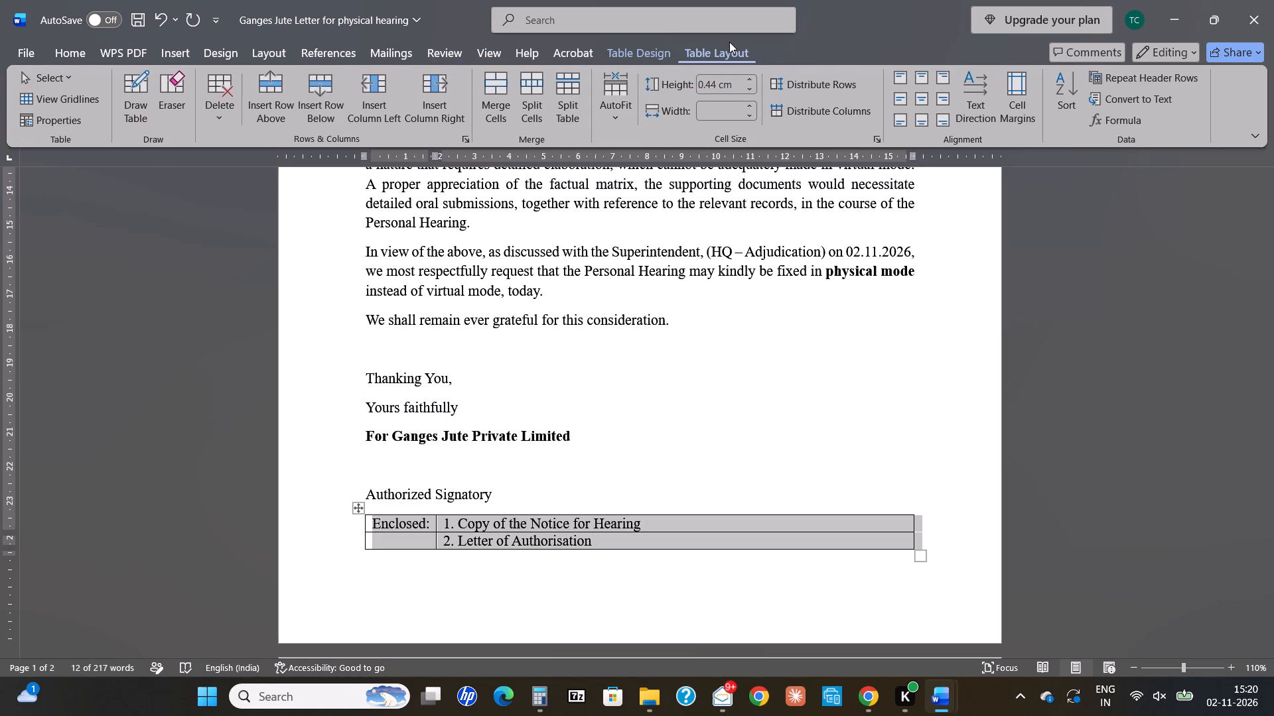
click(668, 42)
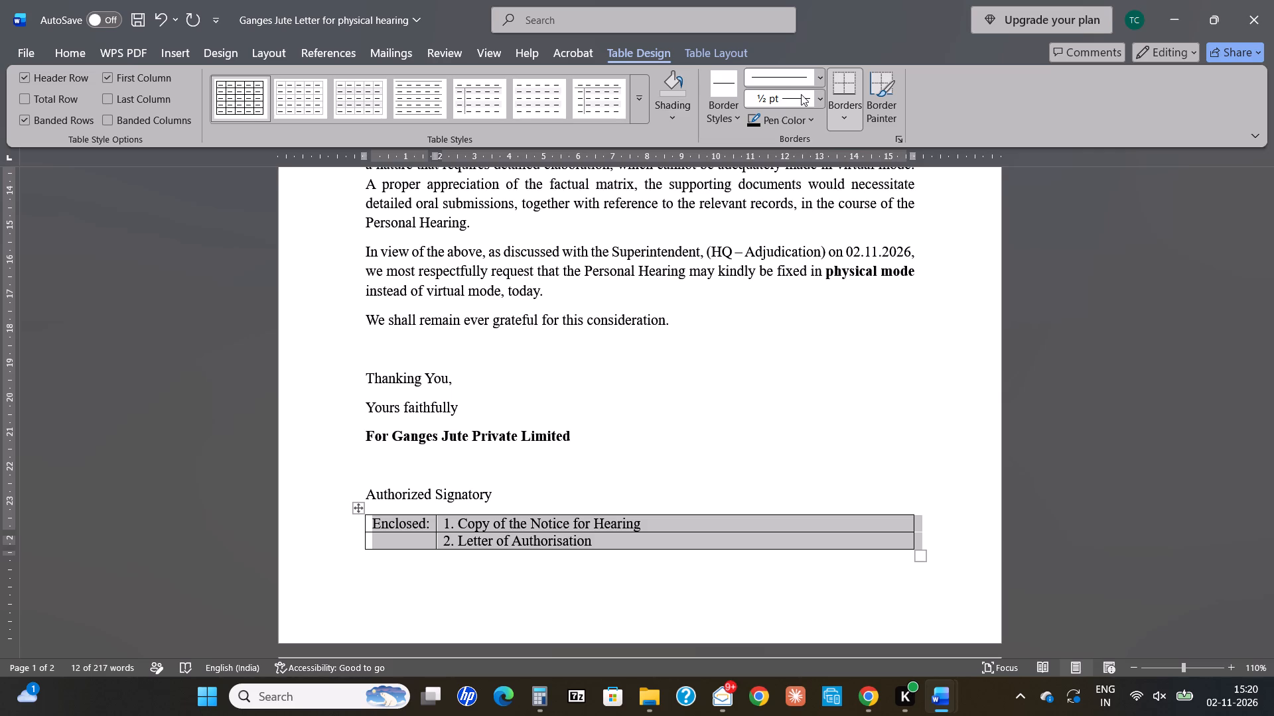
click(664, 82)
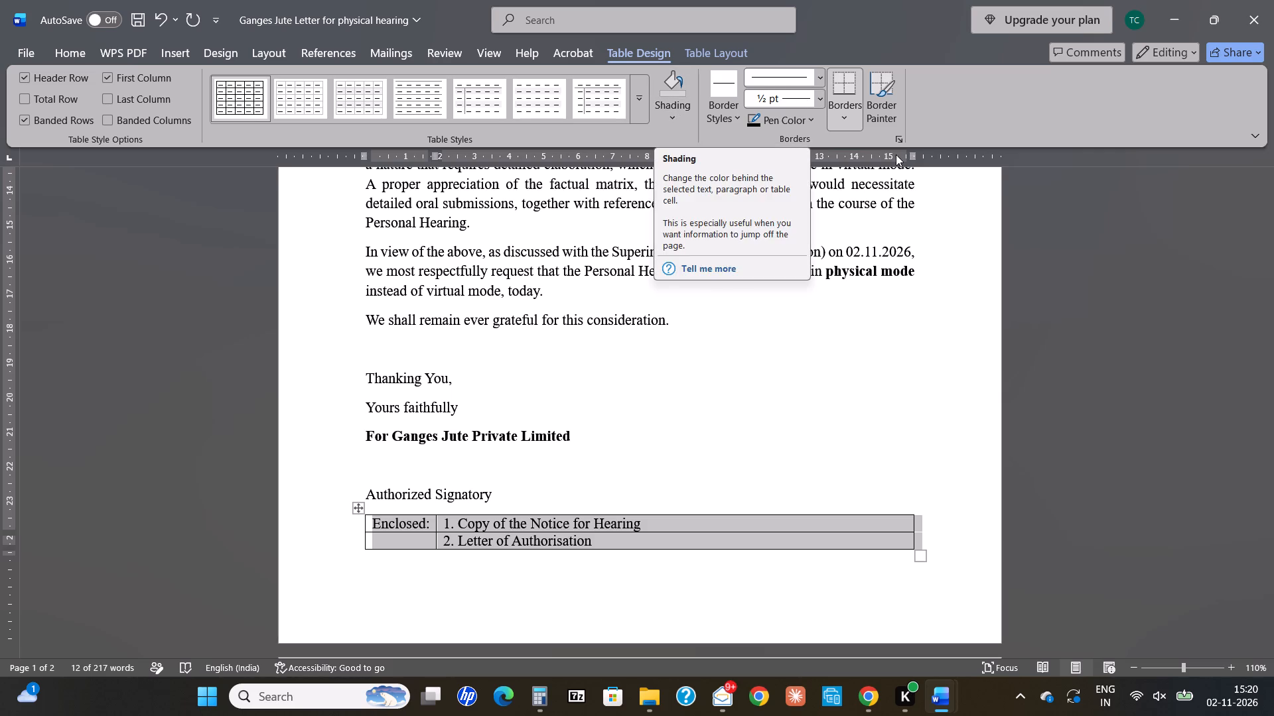
click(740, 103)
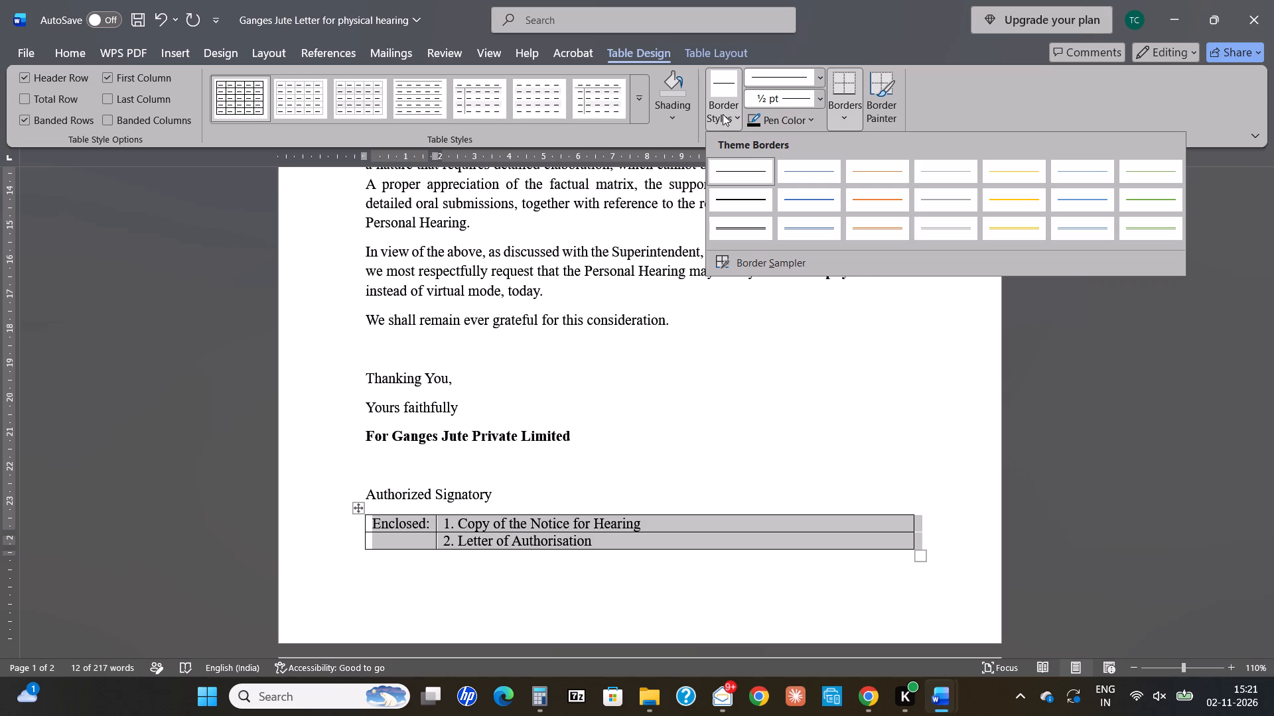
click(673, 117)
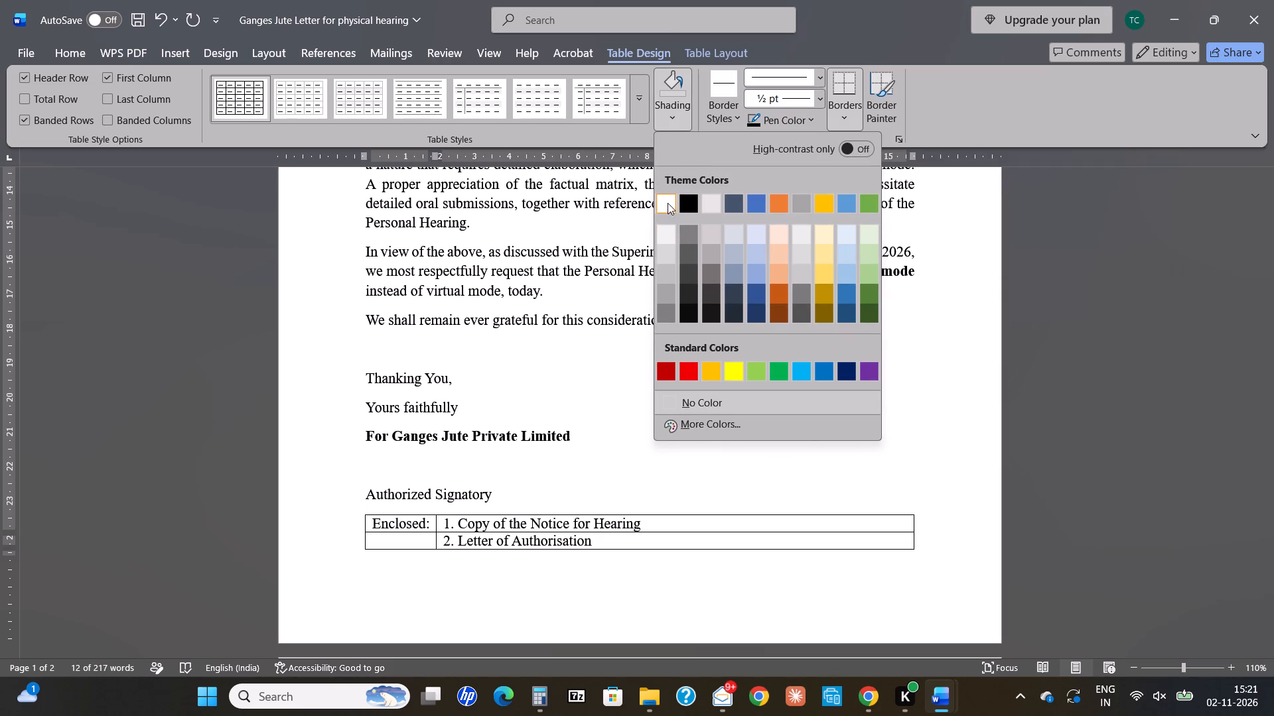
click(668, 203)
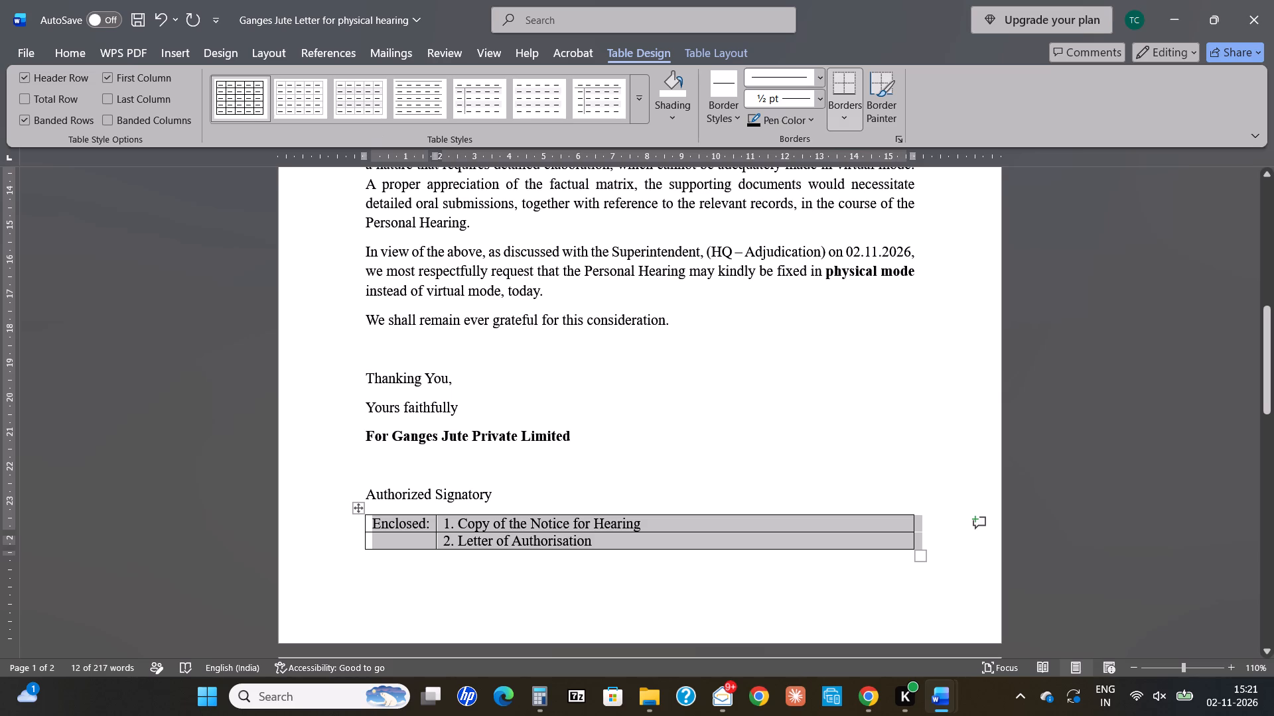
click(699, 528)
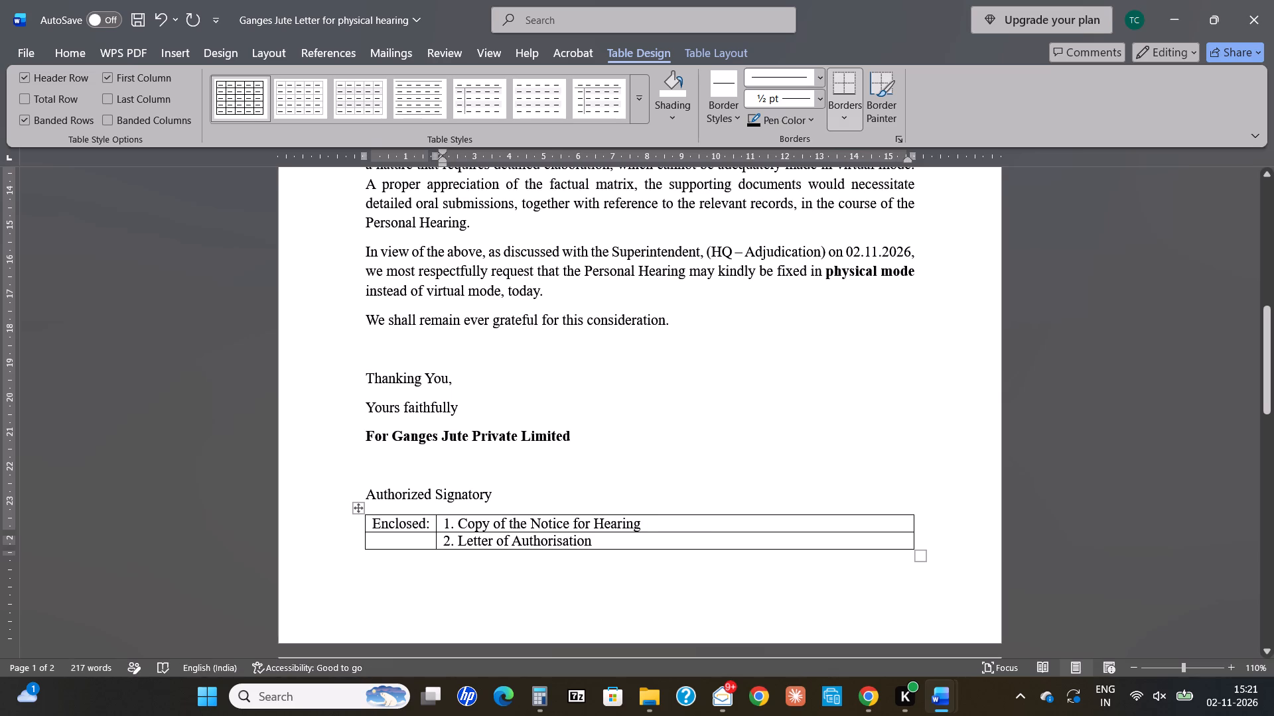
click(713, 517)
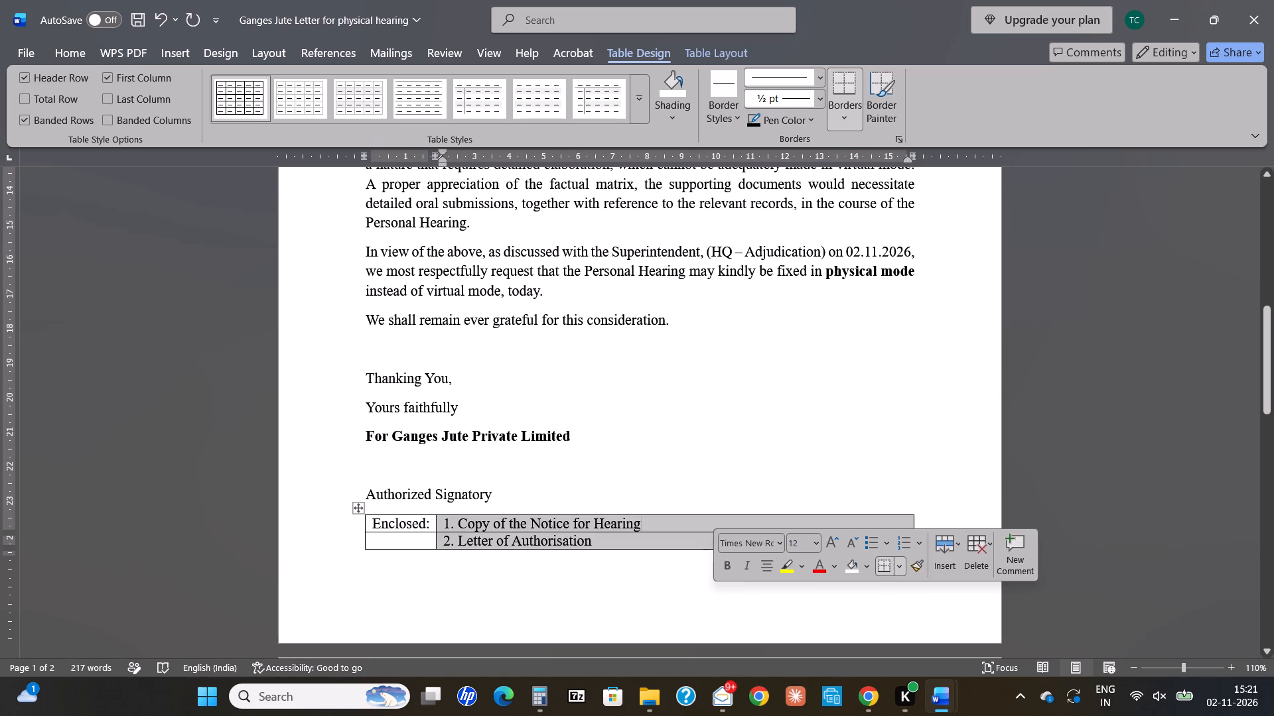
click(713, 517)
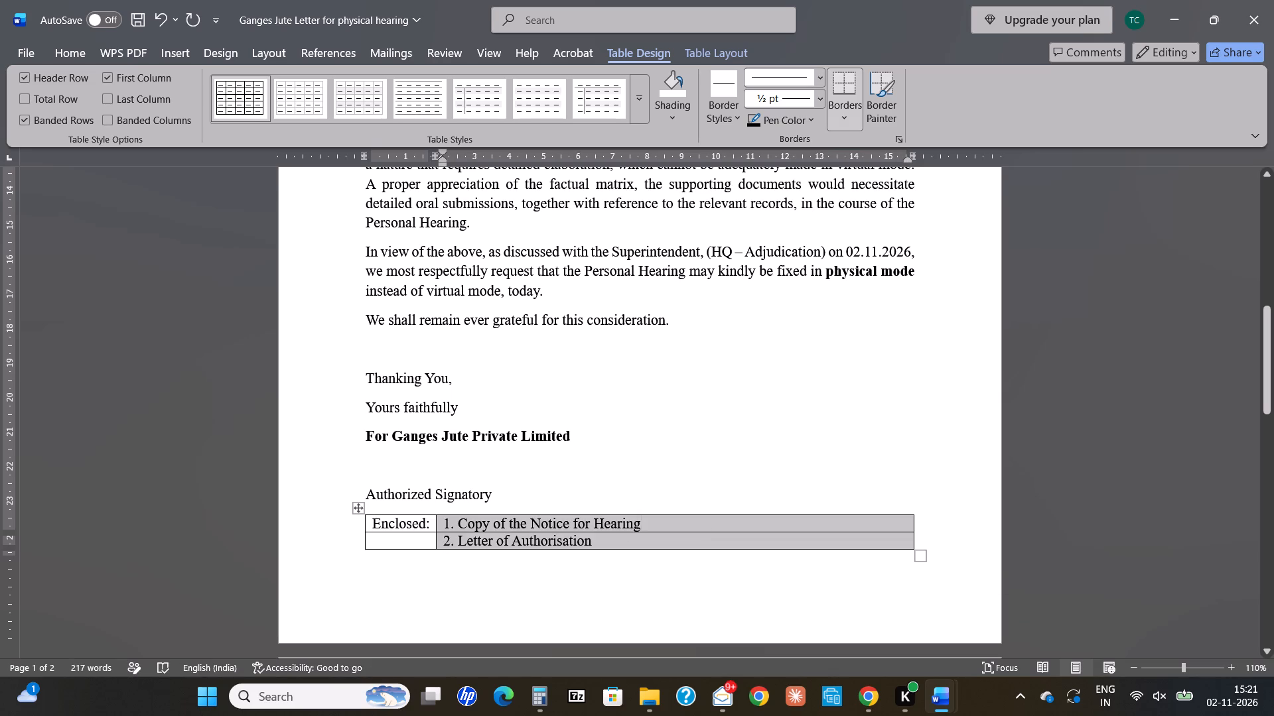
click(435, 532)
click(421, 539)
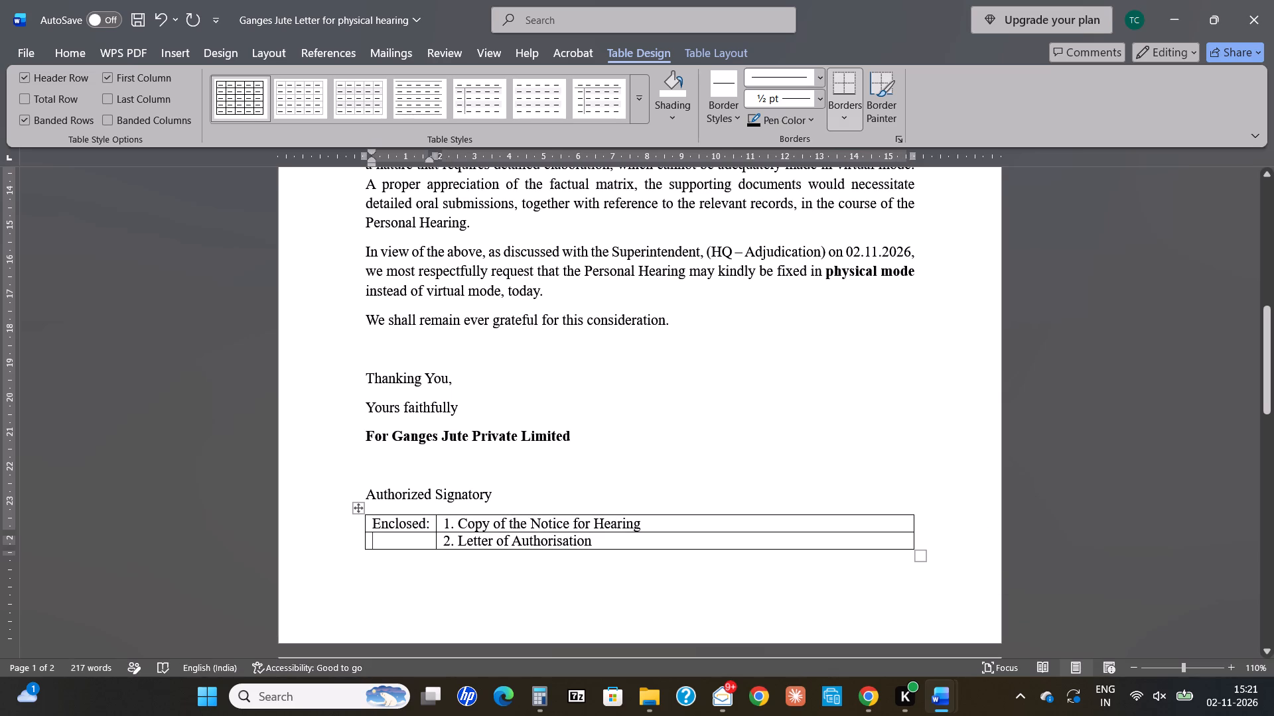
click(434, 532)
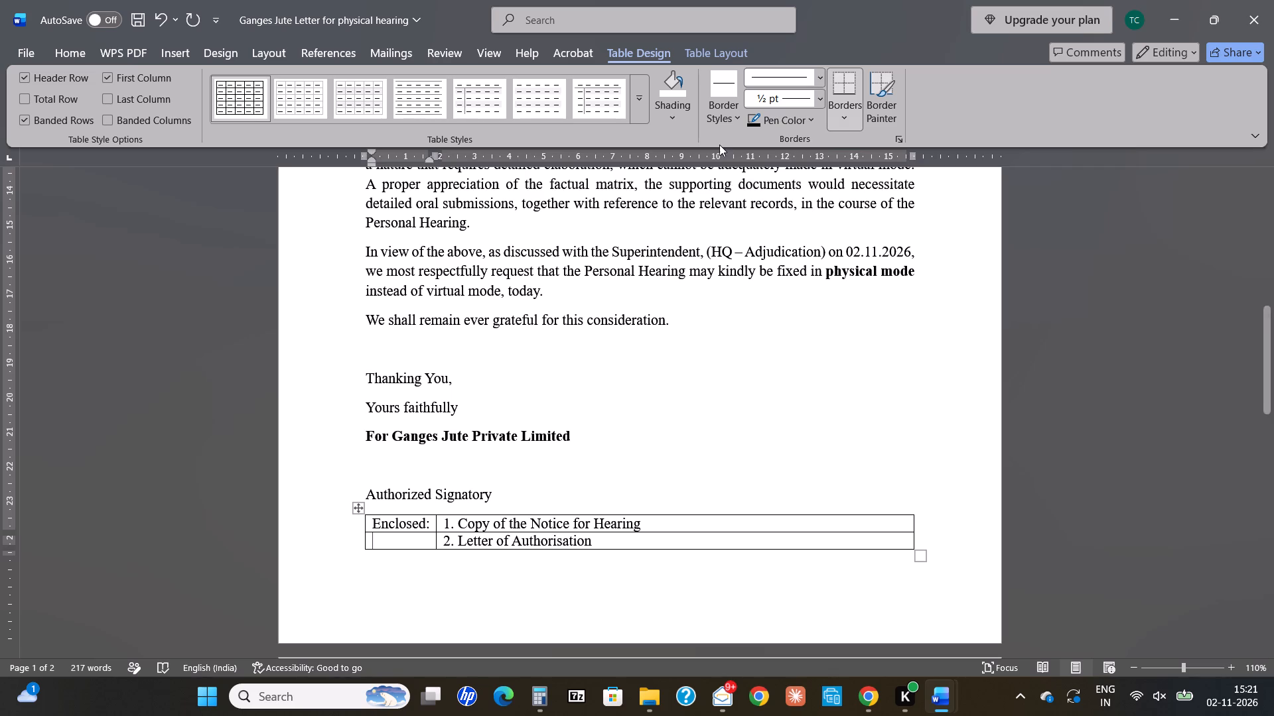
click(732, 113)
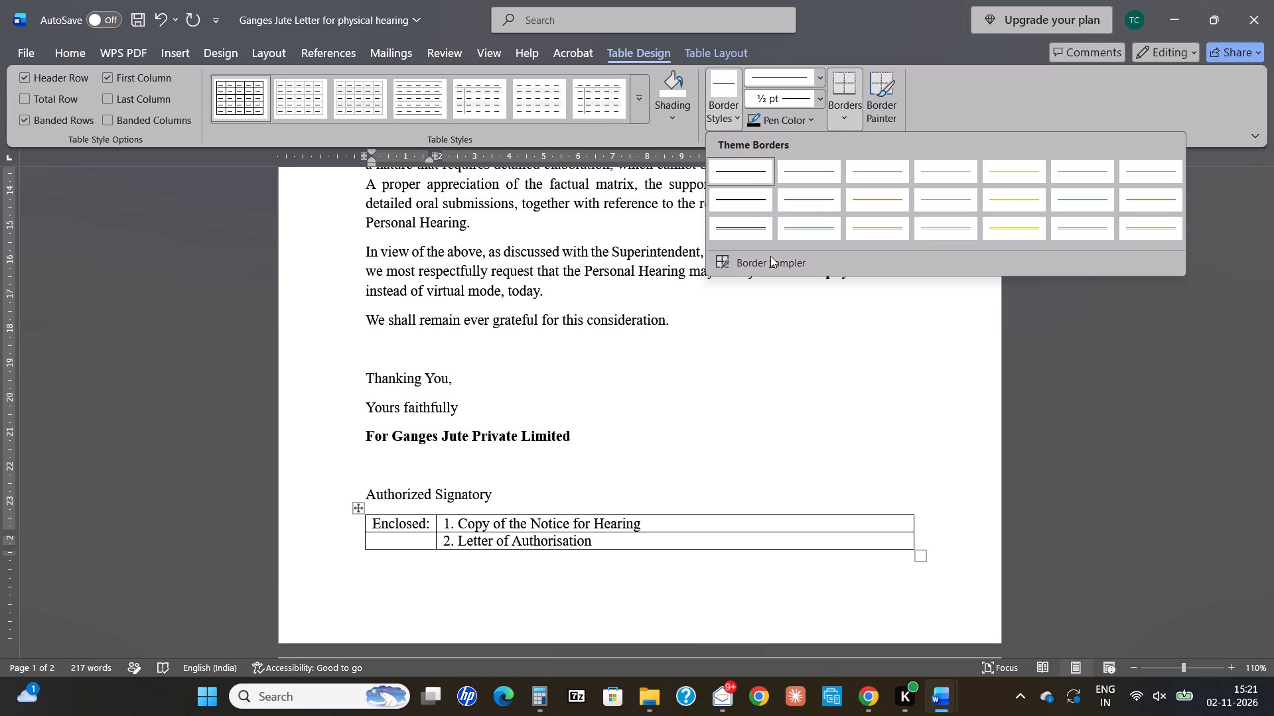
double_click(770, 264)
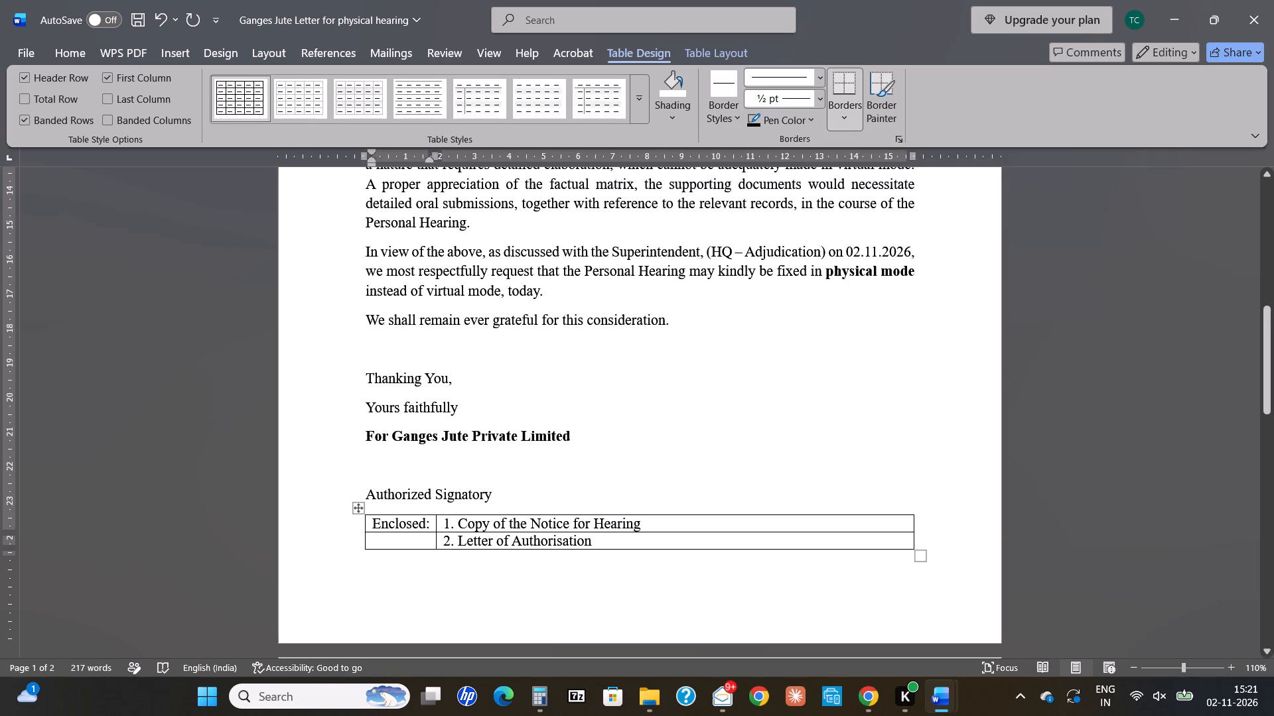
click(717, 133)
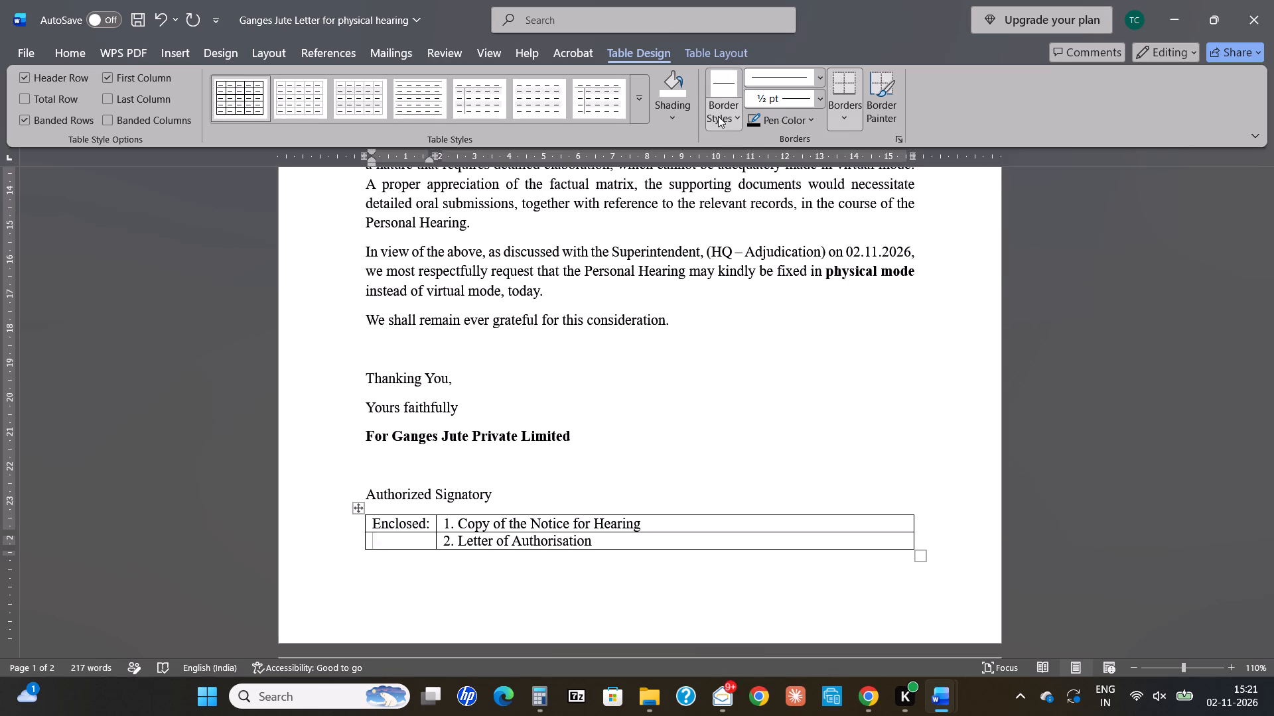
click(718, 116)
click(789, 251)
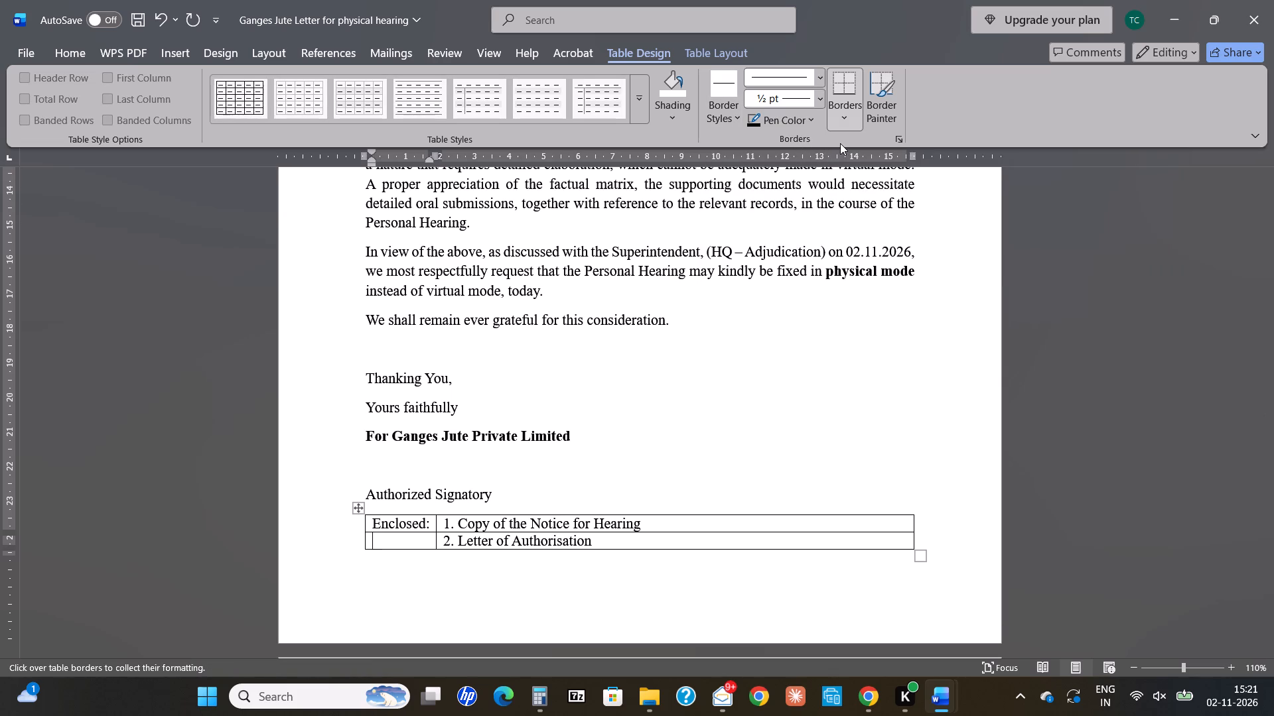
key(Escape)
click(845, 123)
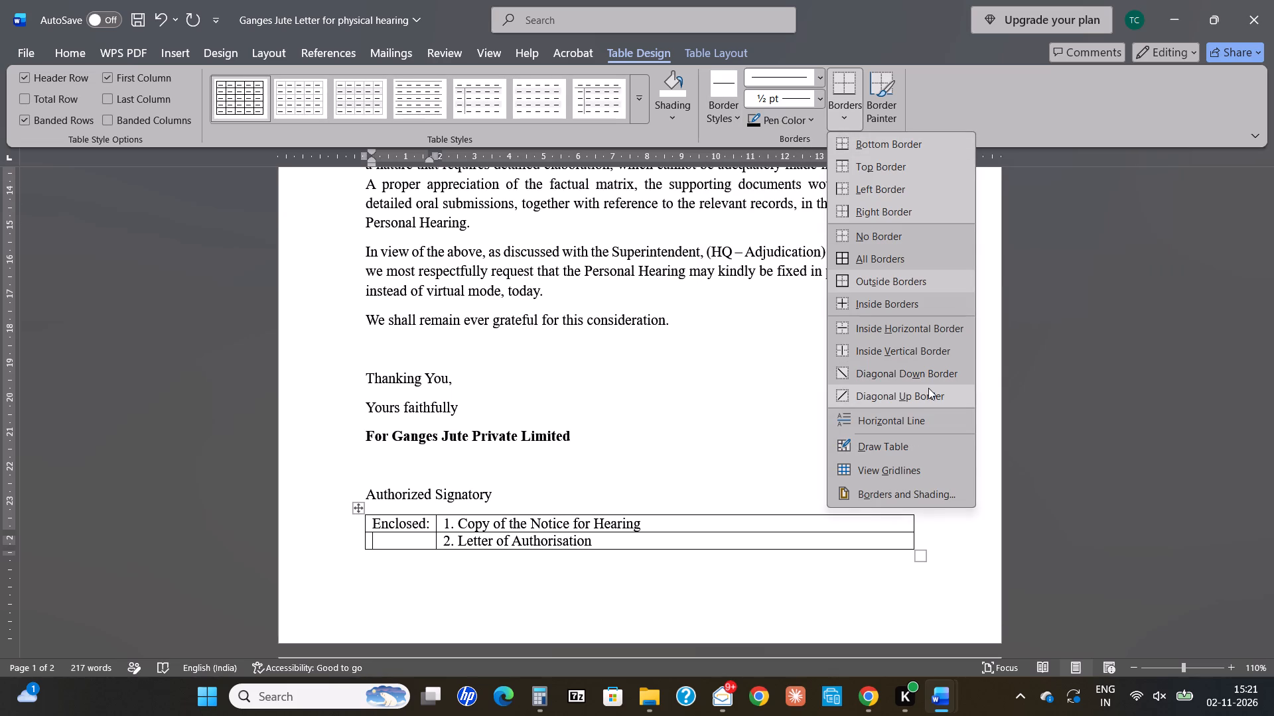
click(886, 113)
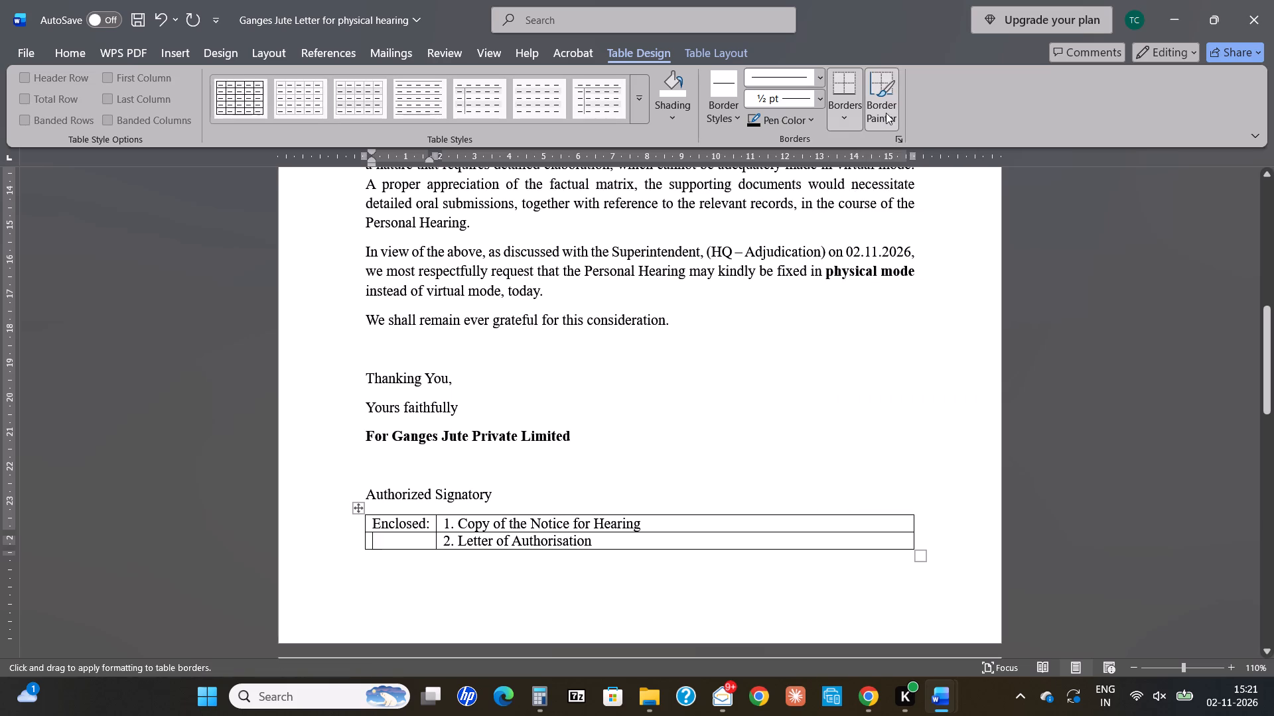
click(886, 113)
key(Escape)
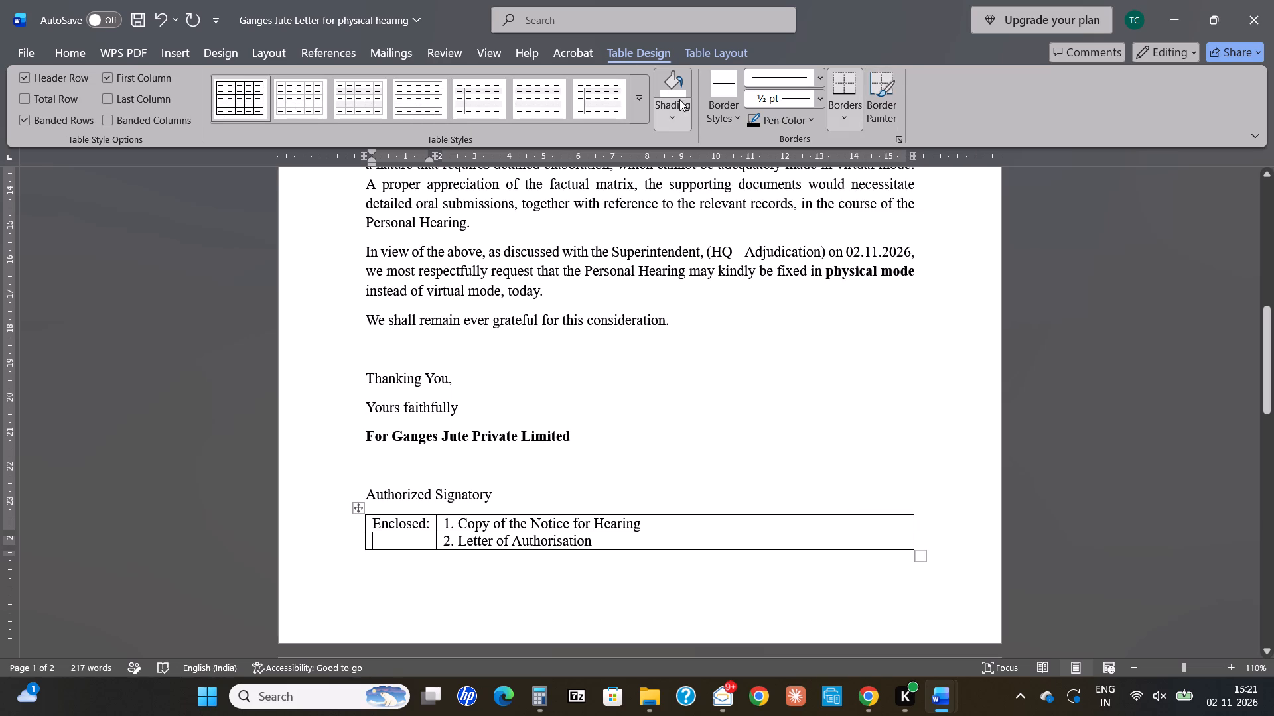
Apply the borderless plain table style with a bold header and banded rows to the enclosure table.
click(677, 120)
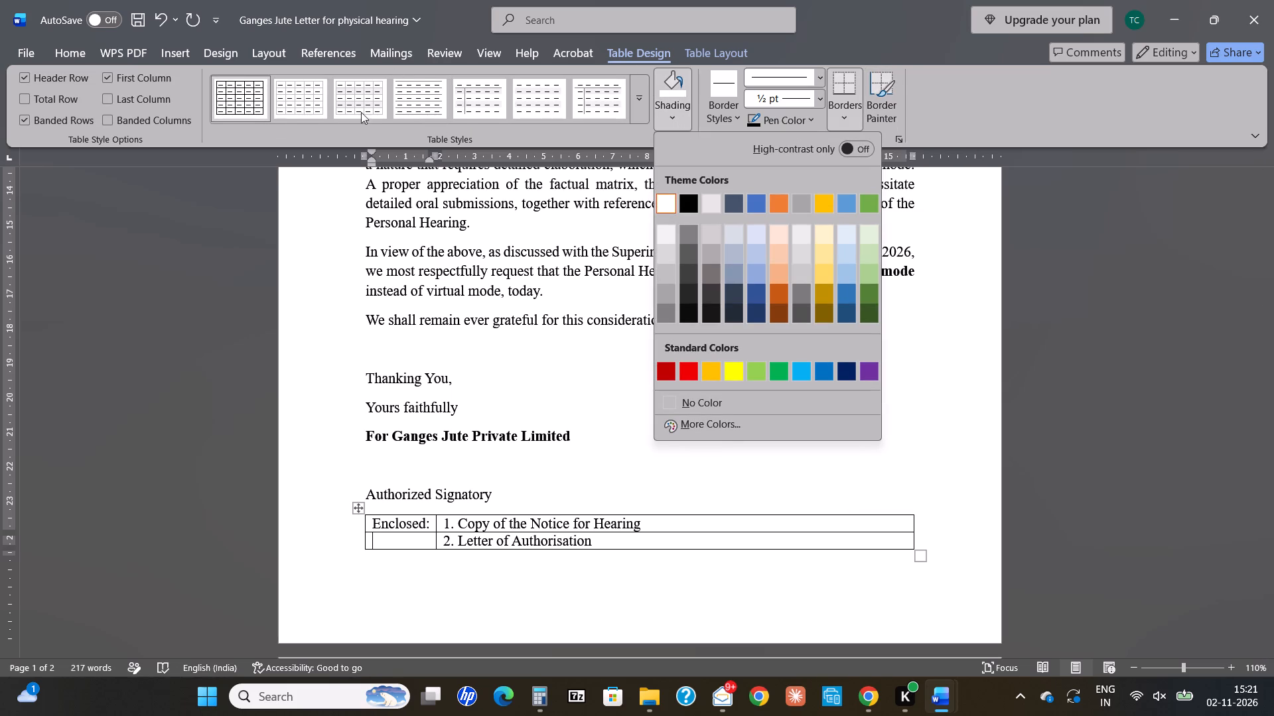
click(537, 105)
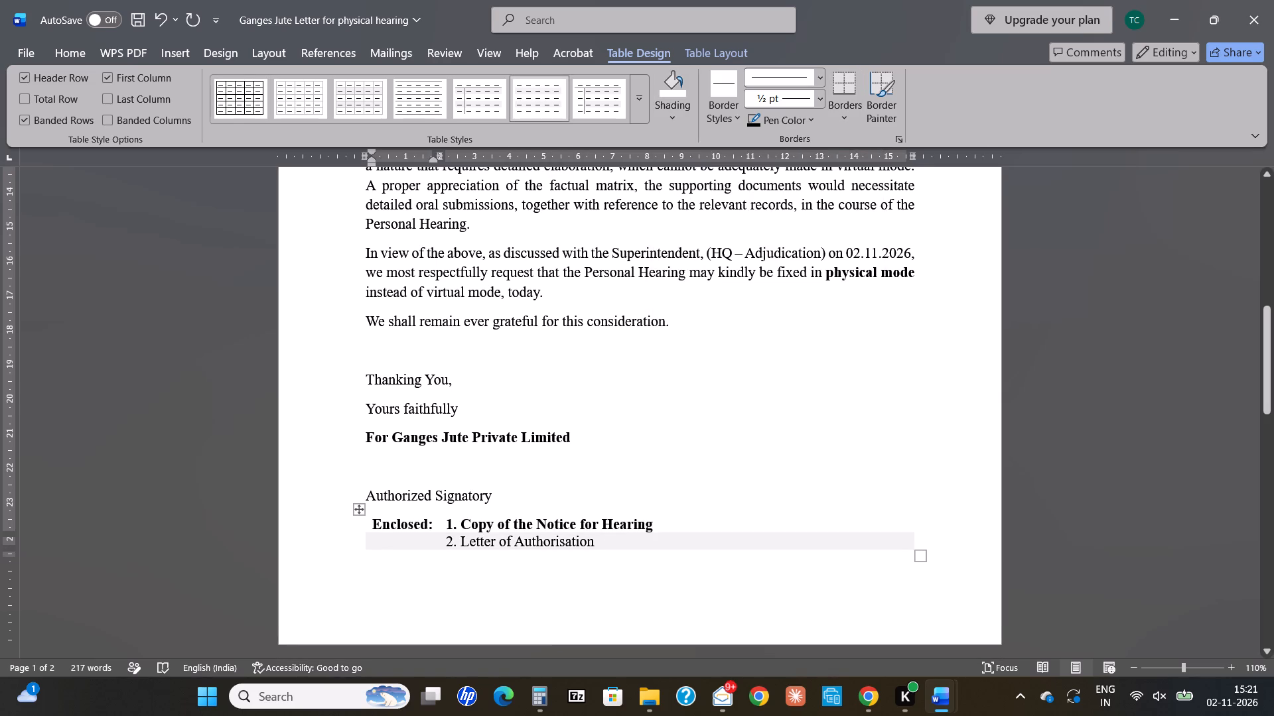
click(653, 451)
Apply white shading to the enclosure table's second row, covering its grey band.
click(662, 542)
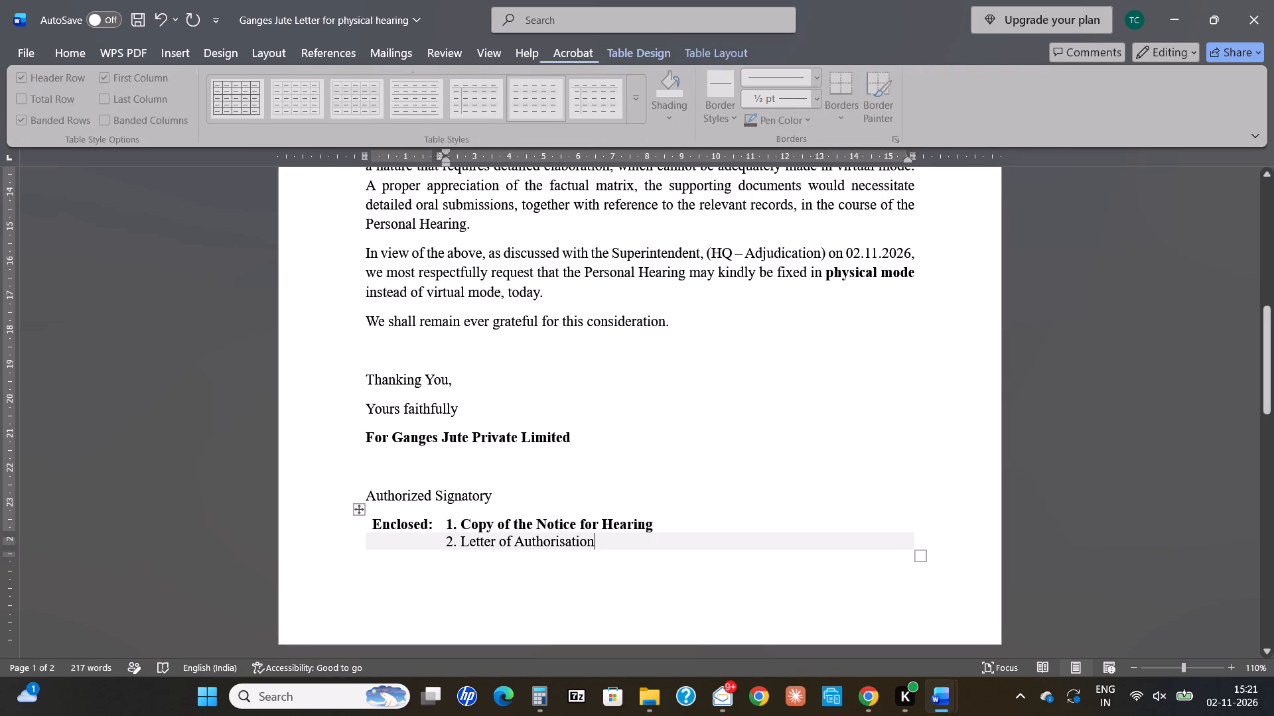
key(shift+Left)
key(shift+Left)
key(shift+Left)
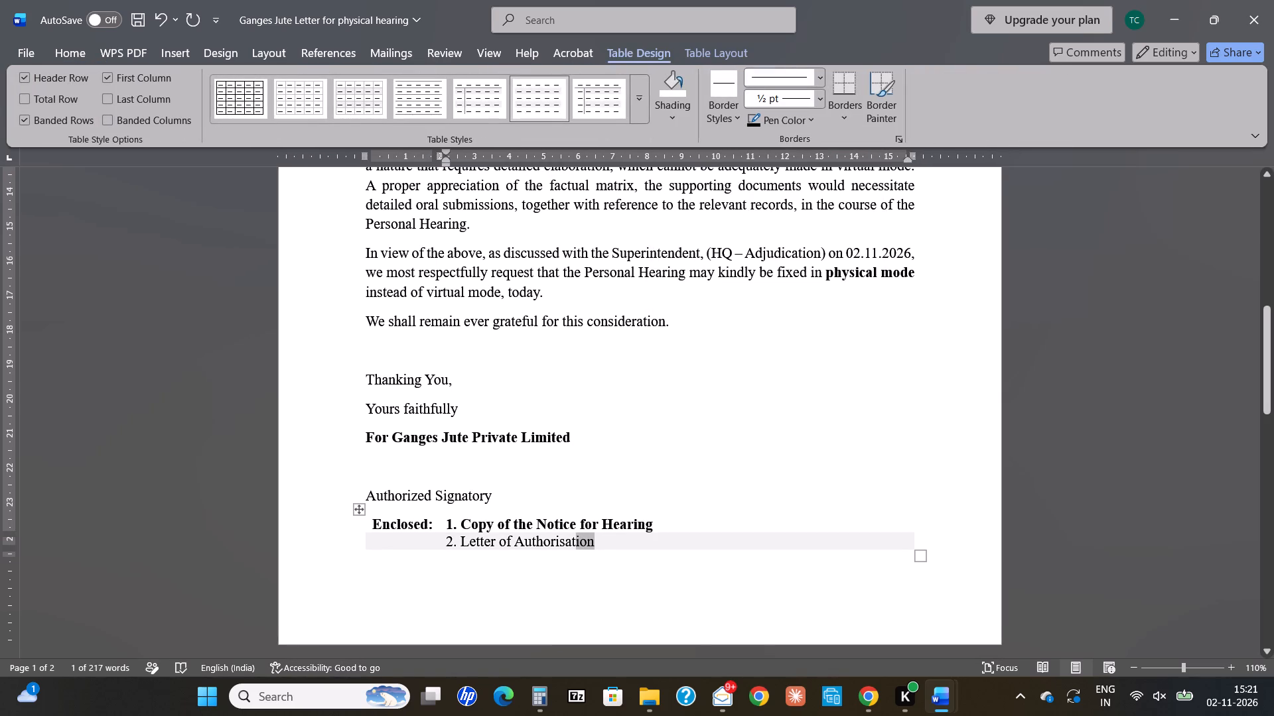
key(shift+Tab)
key(shift+Right)
key(shift+Right)
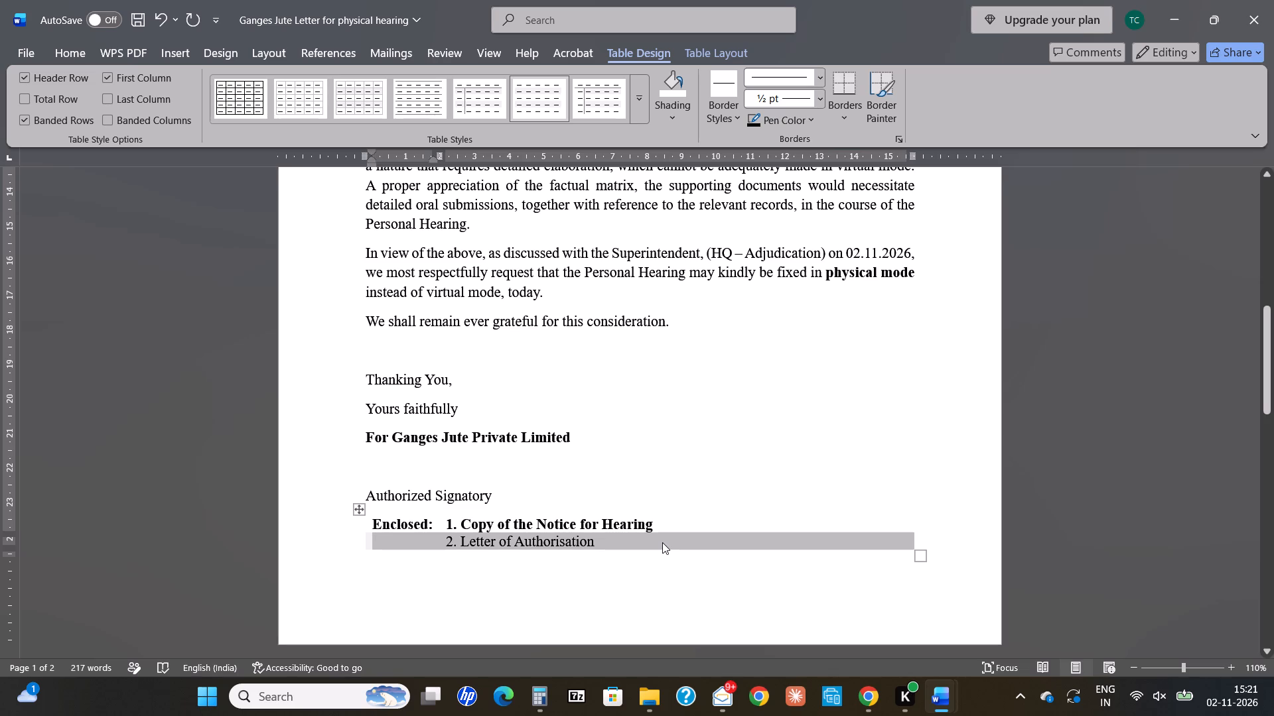
click(673, 83)
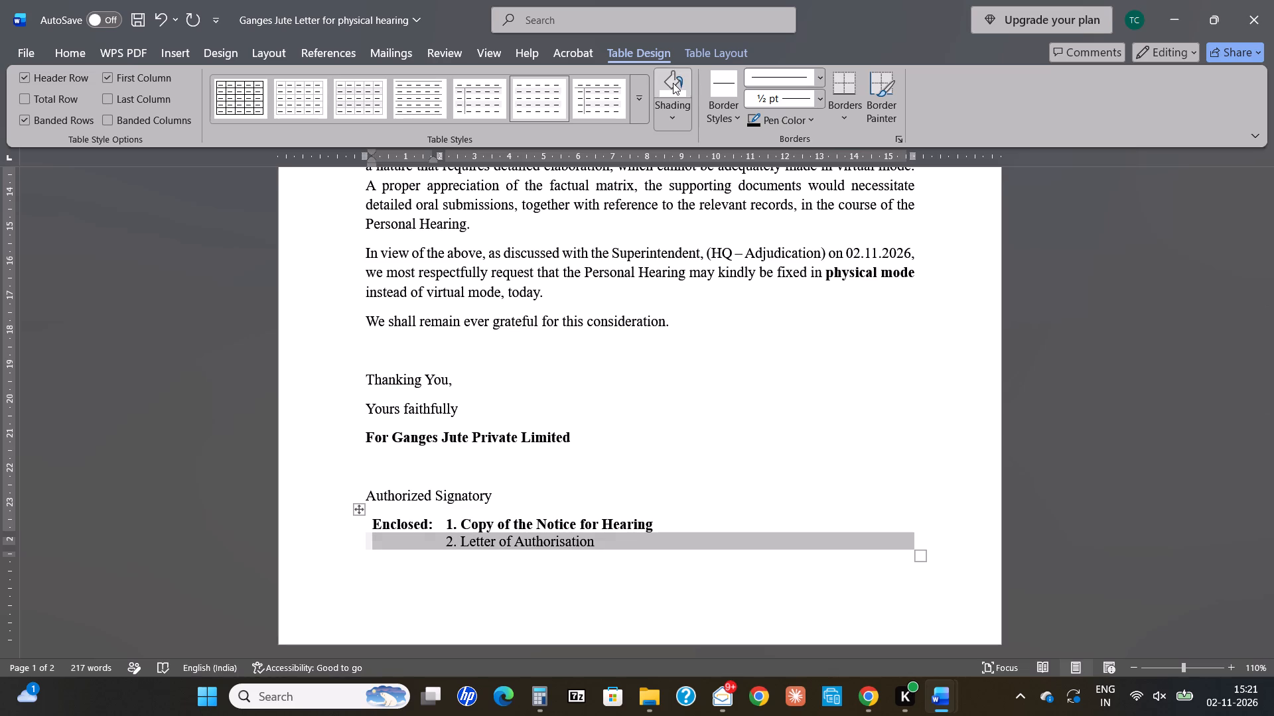
click(687, 371)
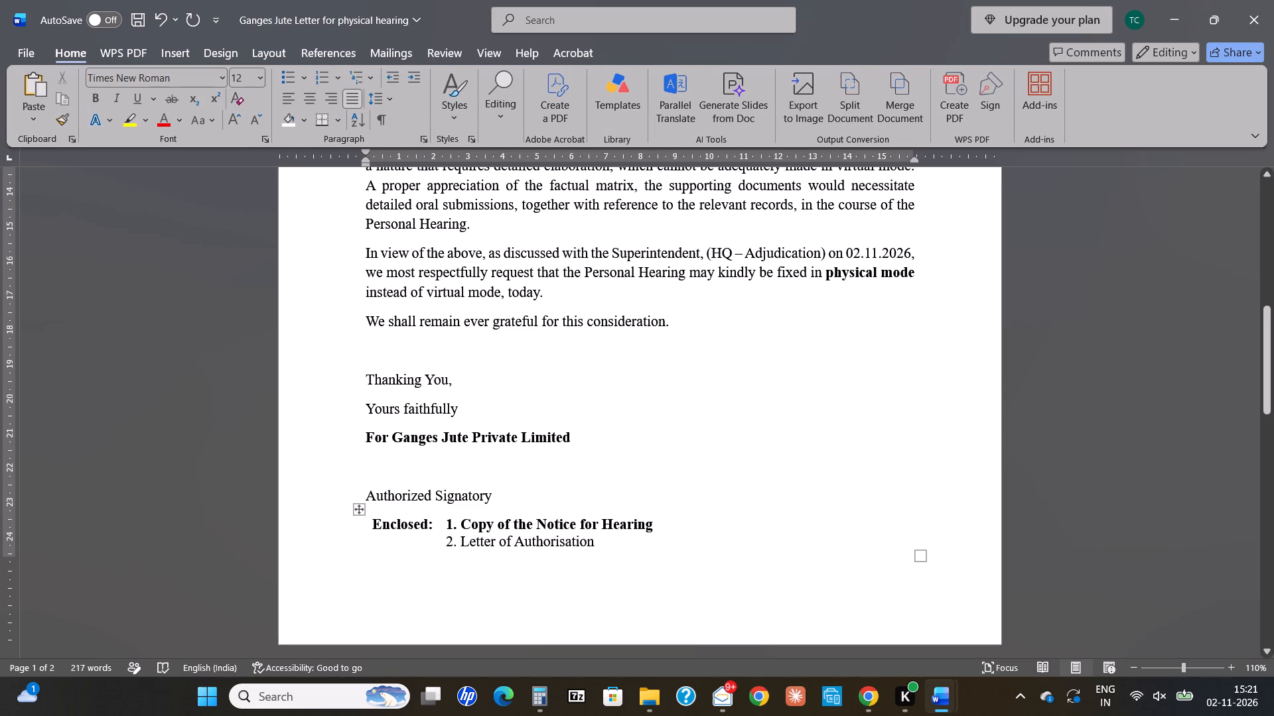
Remove bold from "1. Copy of the Notice for Hearing" and "Enclosed:" in the enclosure table's first row.
drag(678, 521, 469, 524)
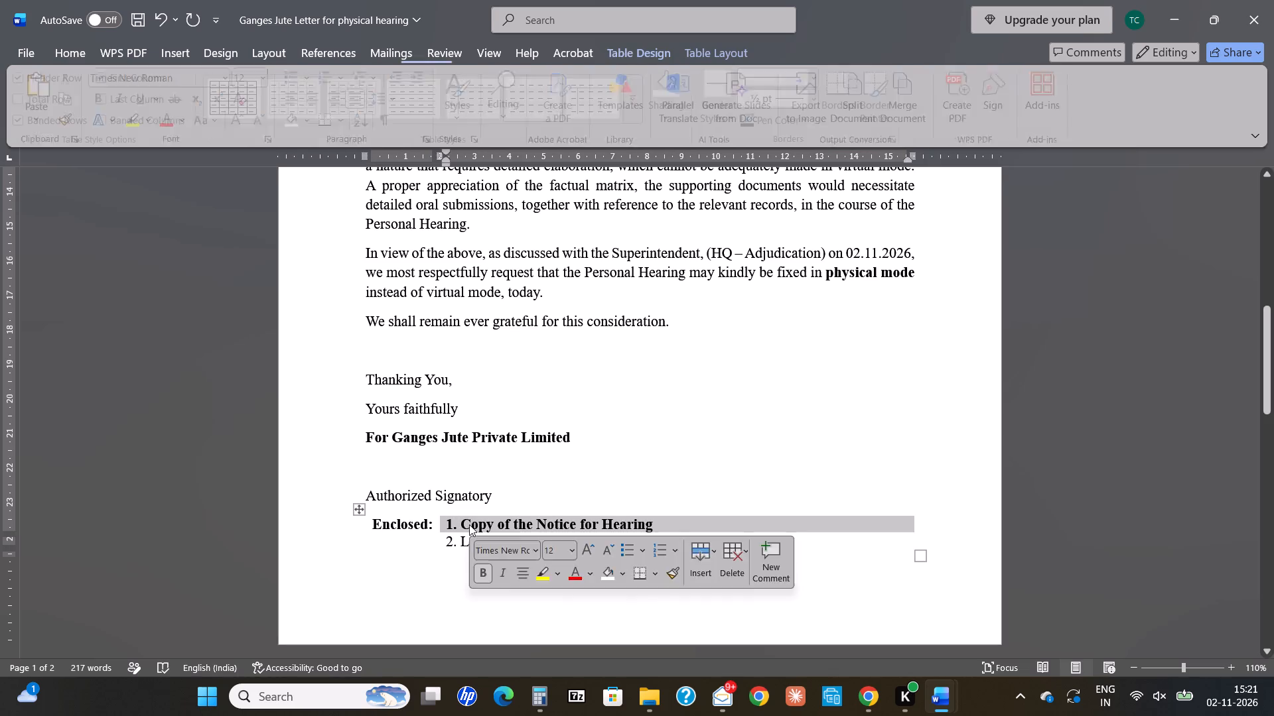
key(ctrl+b)
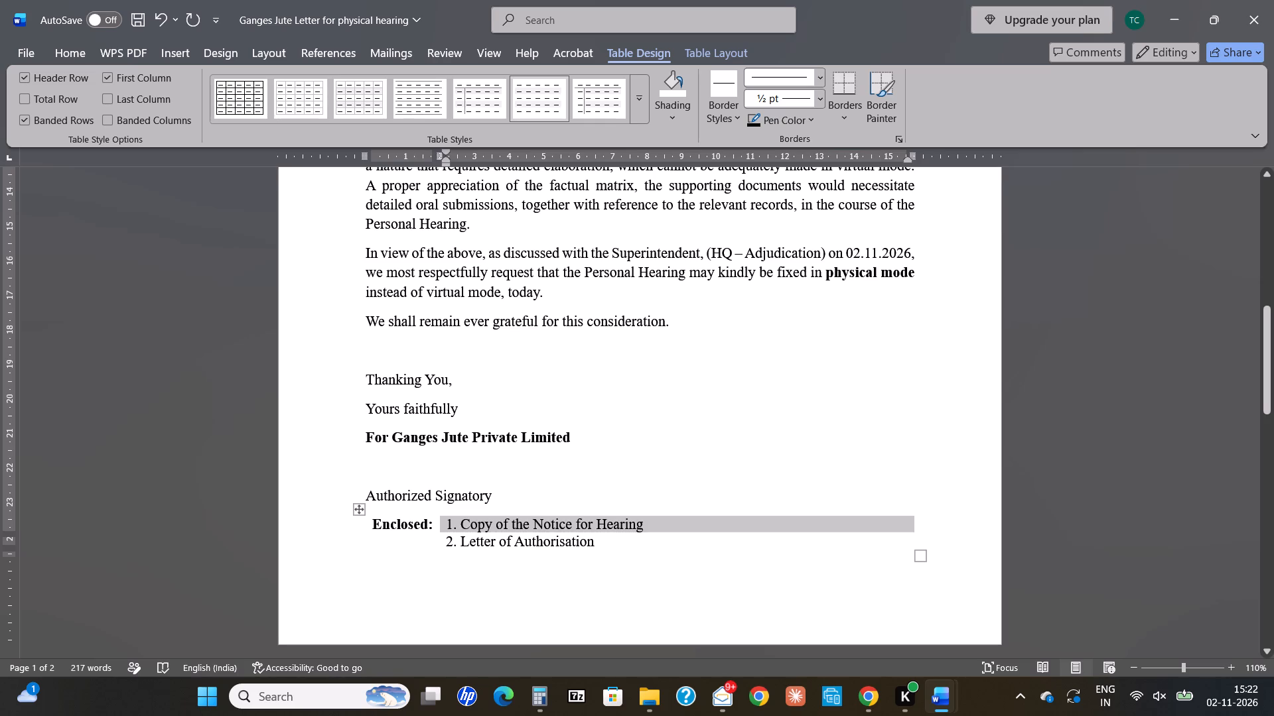
triple_click(397, 527)
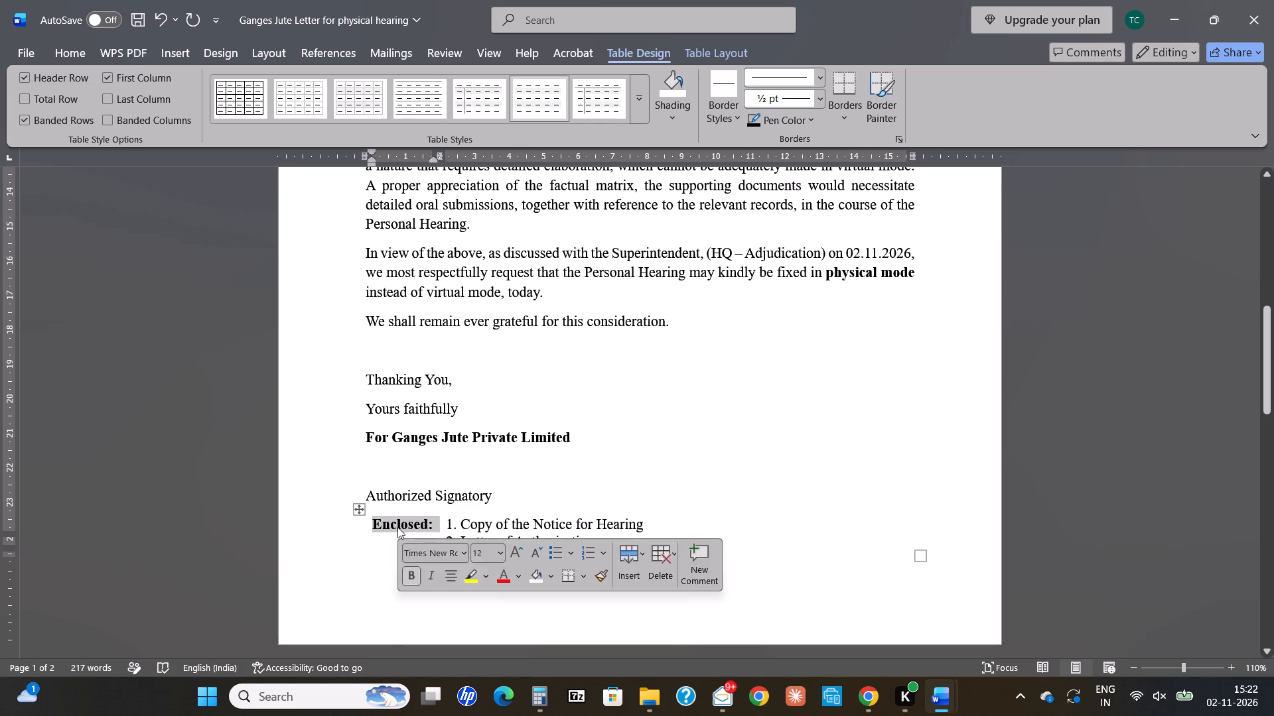
key(ctrl+b)
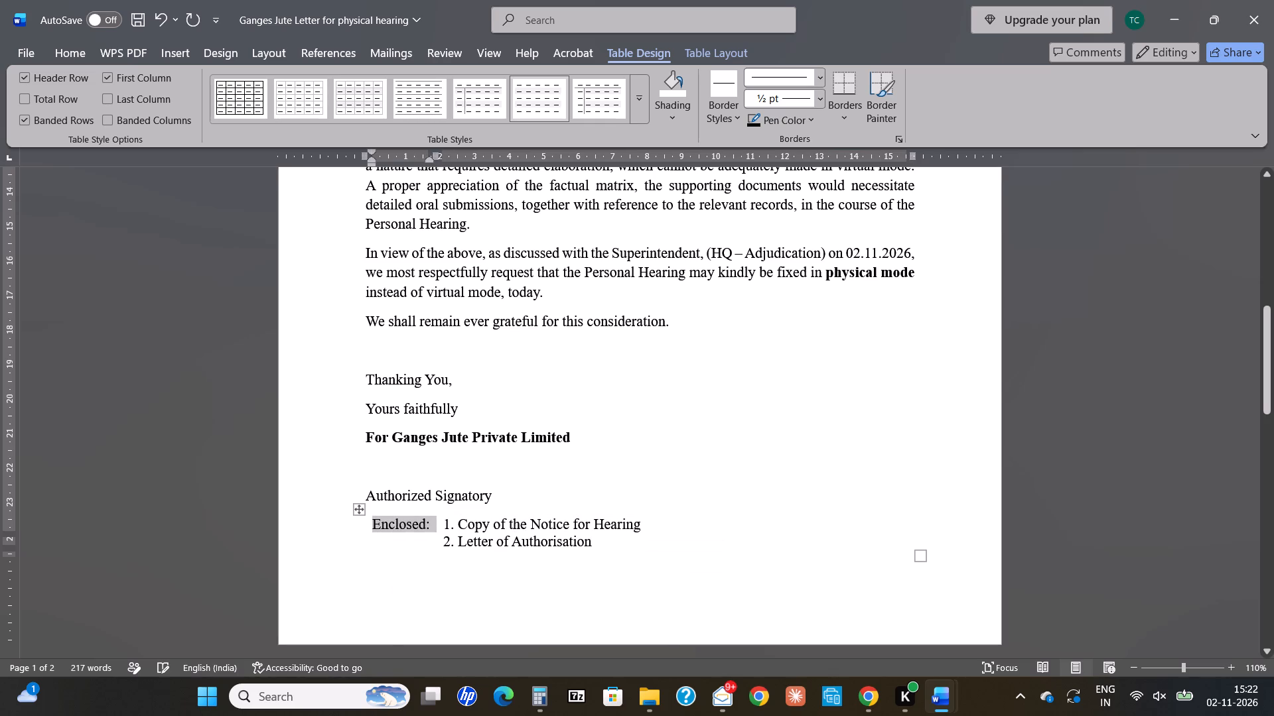
click(425, 595)
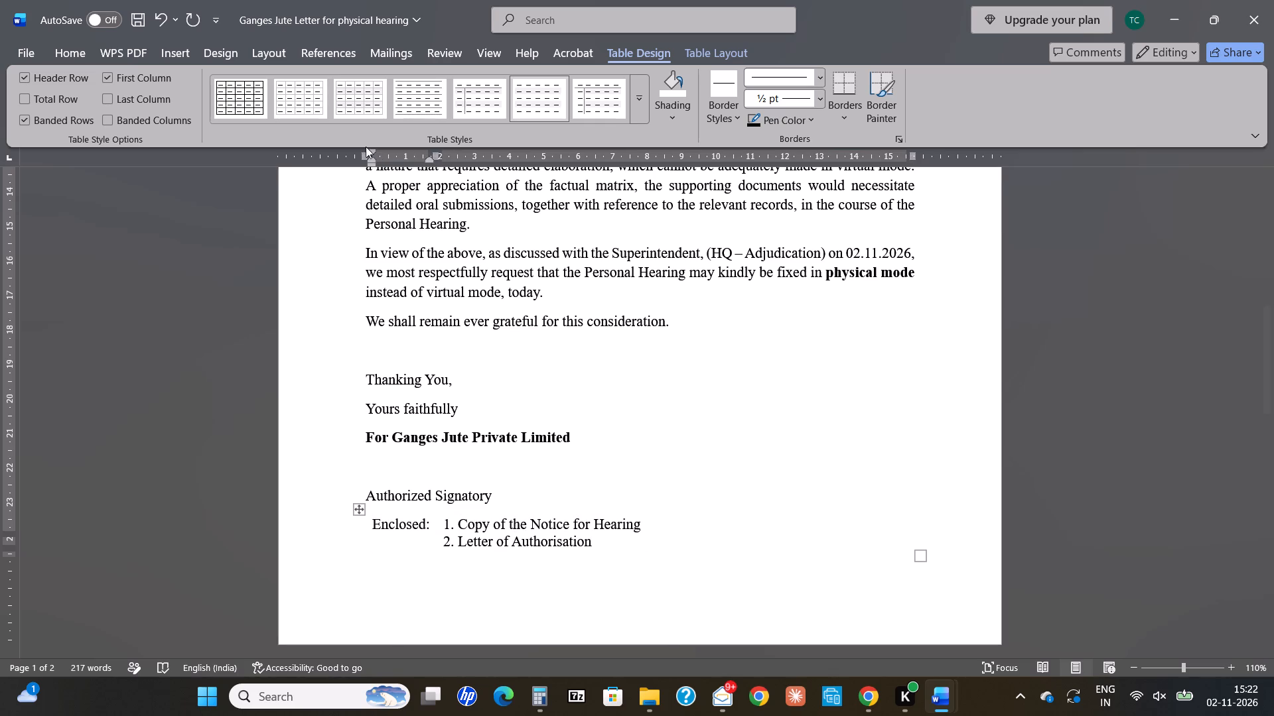
Shift the whole enclosure table slightly left so "Enclosed:" lines up with the letter's text margin.
drag(361, 158, 355, 160)
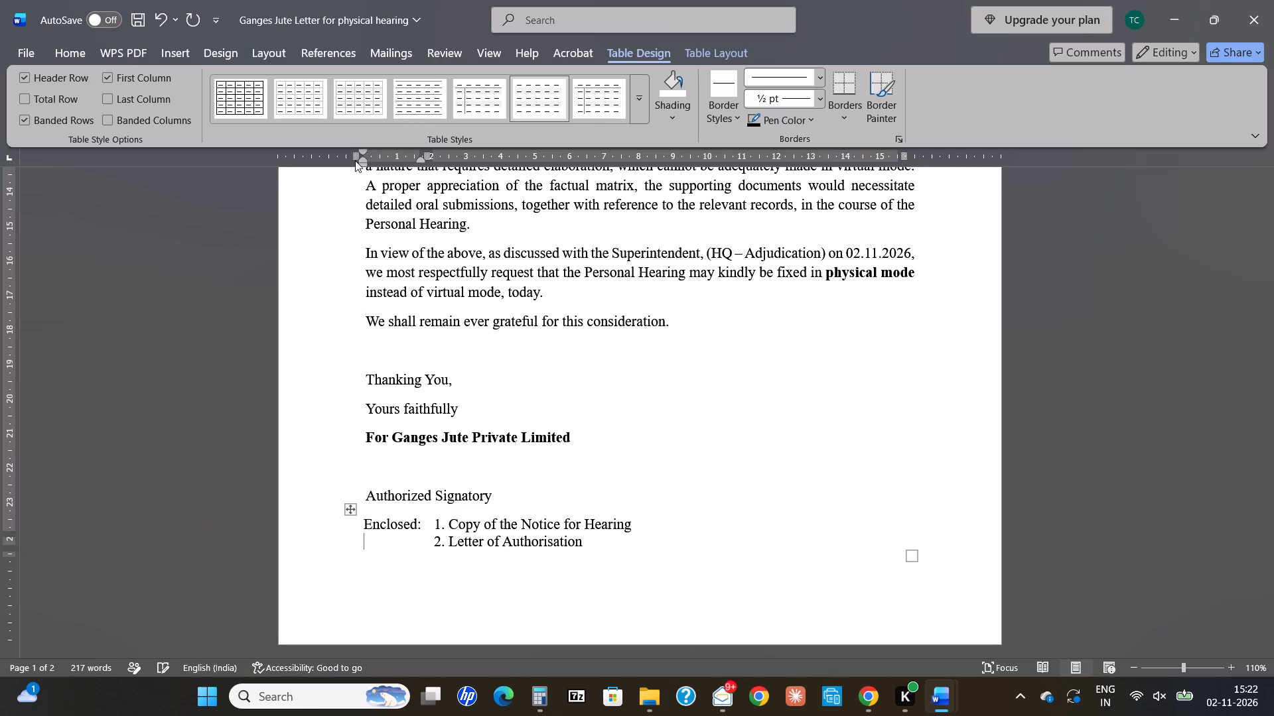
click(447, 578)
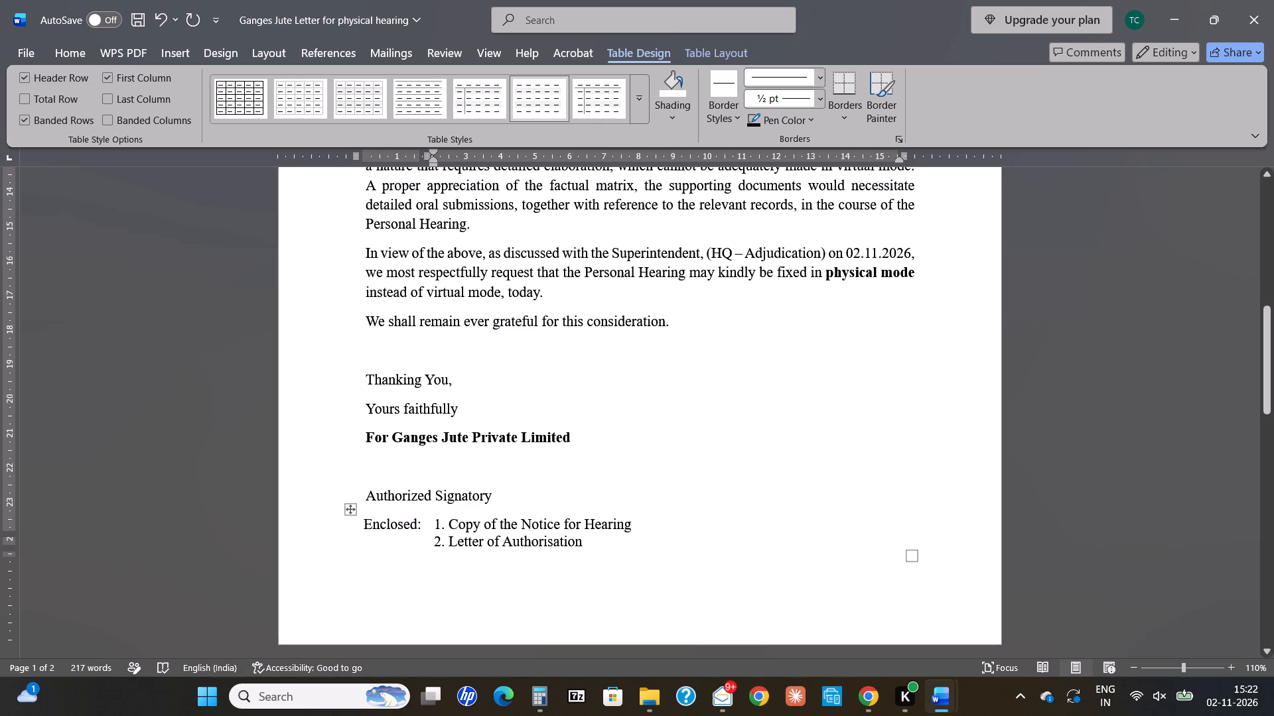
double_click(626, 411)
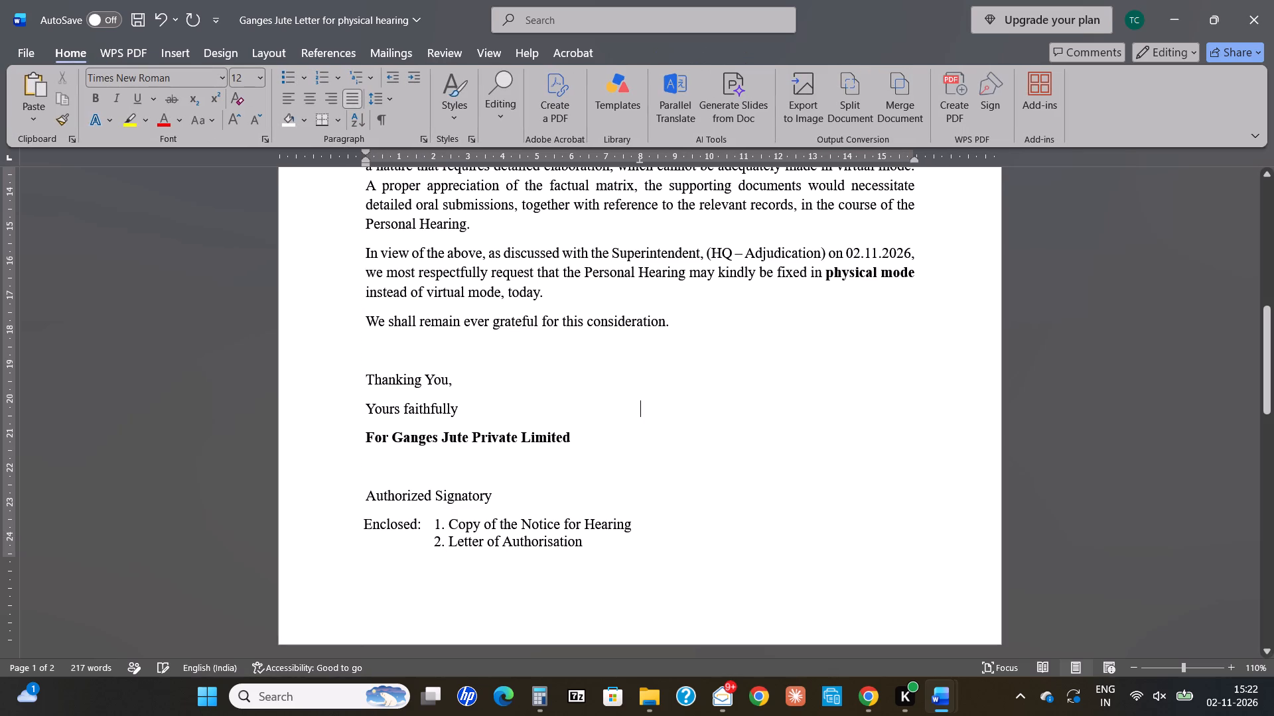
click(595, 438)
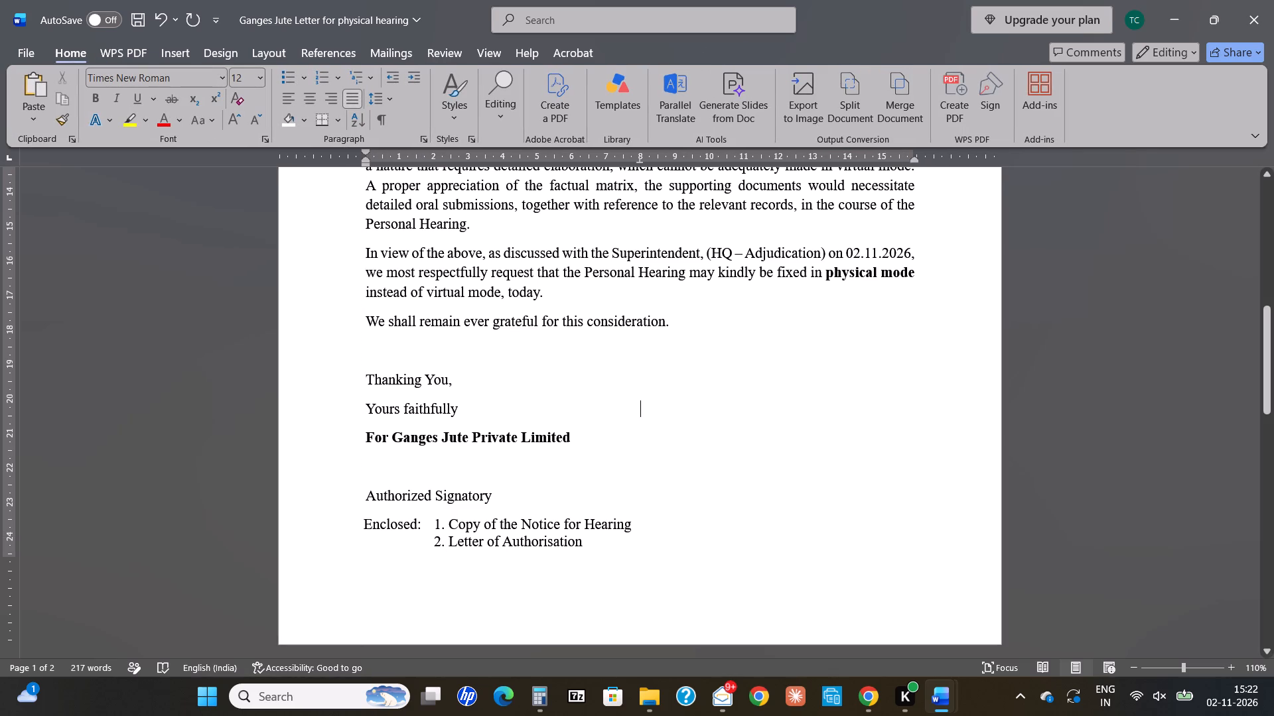